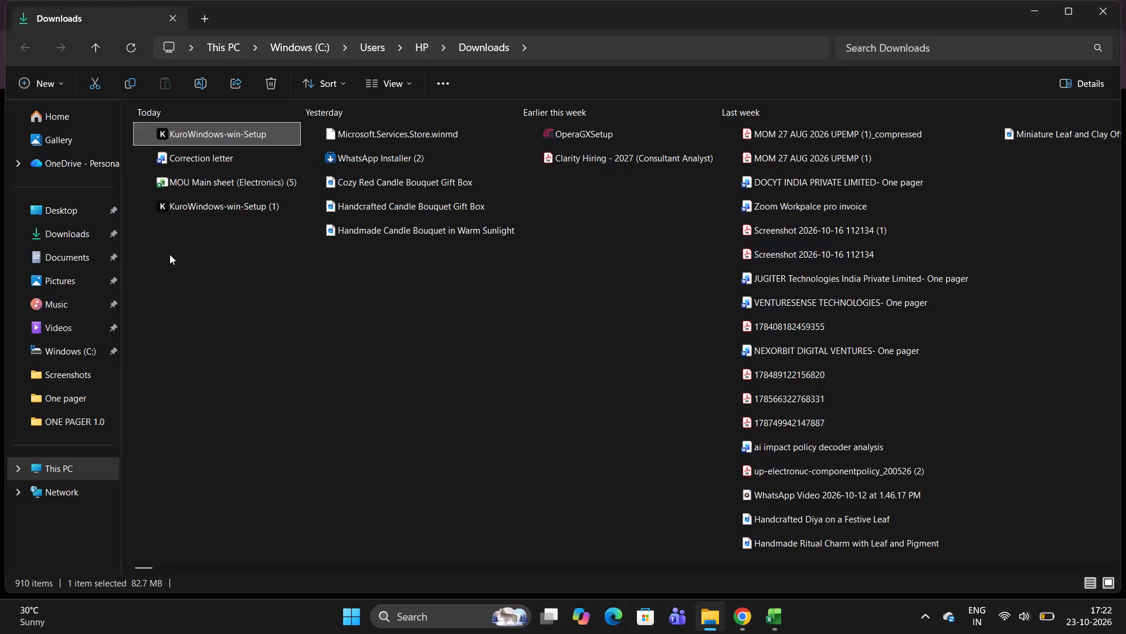
Delete the installers KuroWindows-win-Setup and KuroWindows-win-Setup (1) from the Downloads folder.
{"action": "right_click", "coordinate": [269, 131]}
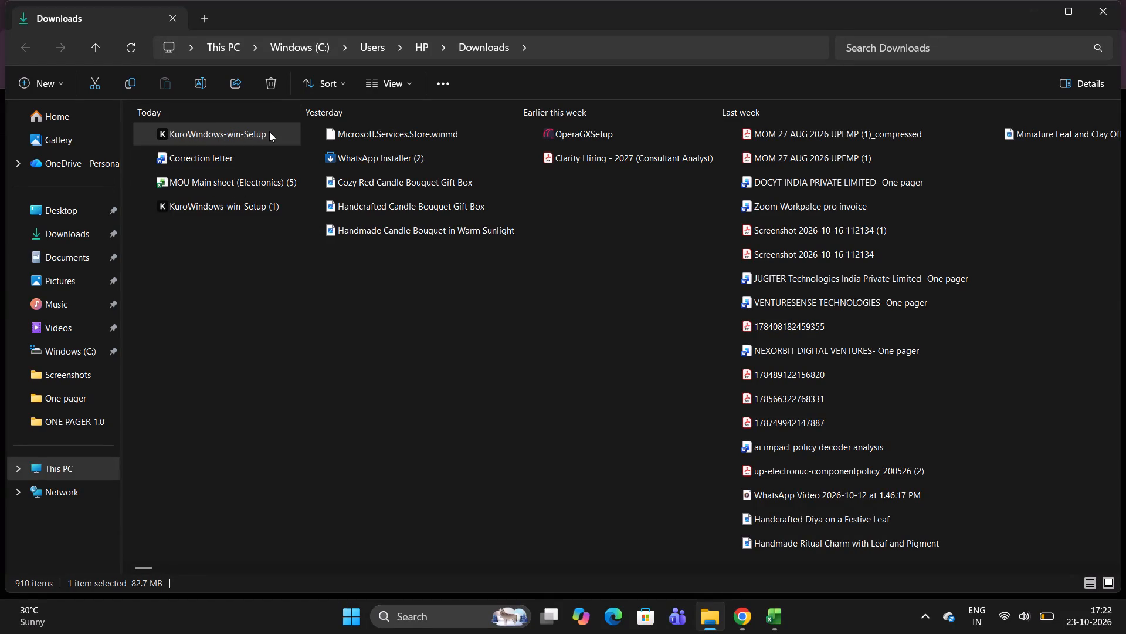
{"action": "left_click", "coordinate": [483, 149]}
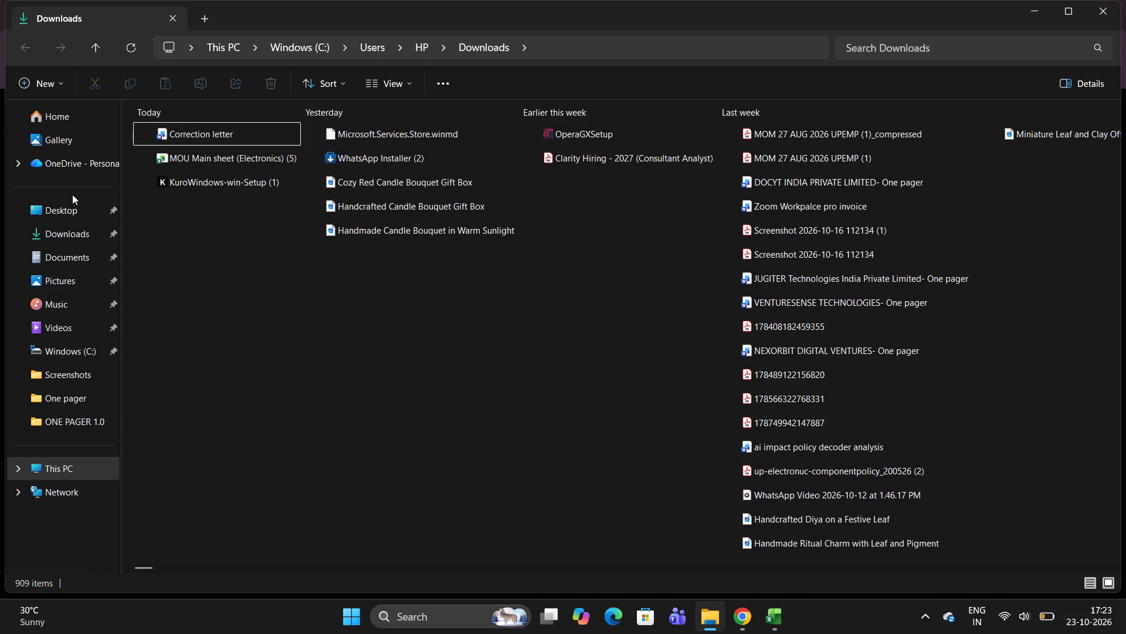
{"action": "right_click", "coordinate": [182, 186]}
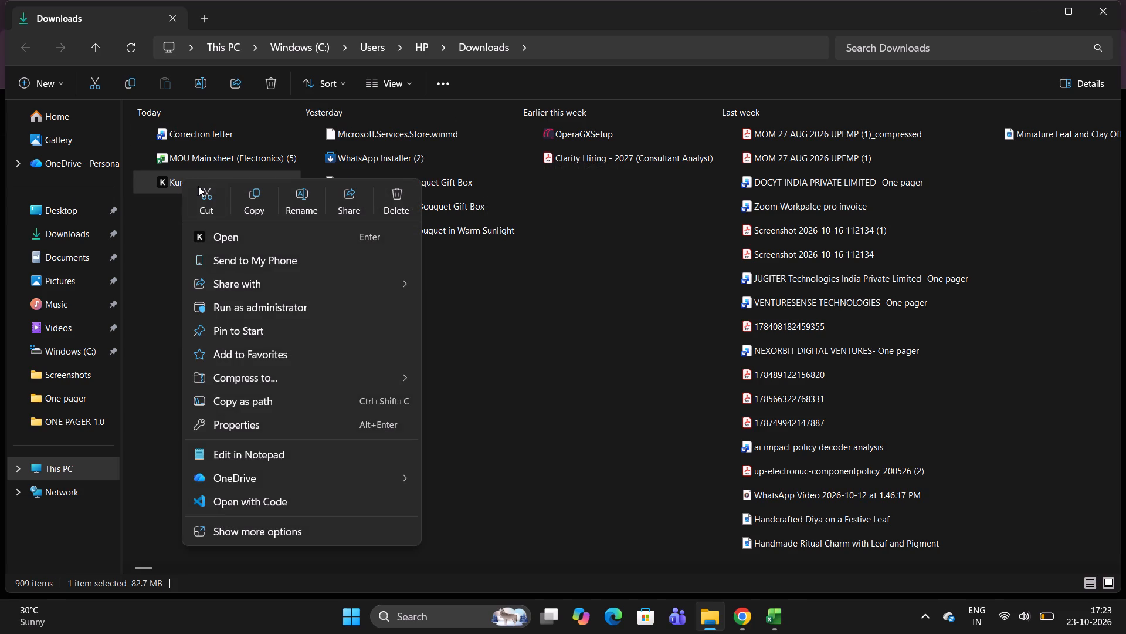
{"action": "left_click", "coordinate": [403, 204]}
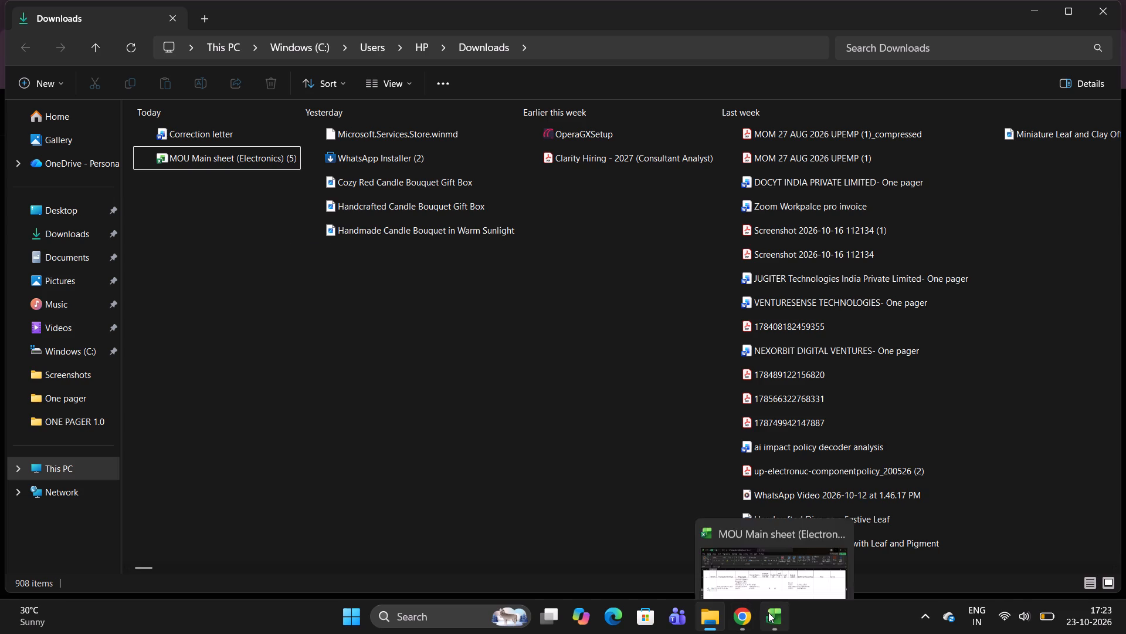
Switch to the MOU Main sheet (Electronics) (5) workbook in Excel and close the Chrome window showing the Kuro dashboard.
{"action": "left_click", "coordinate": [737, 539]}
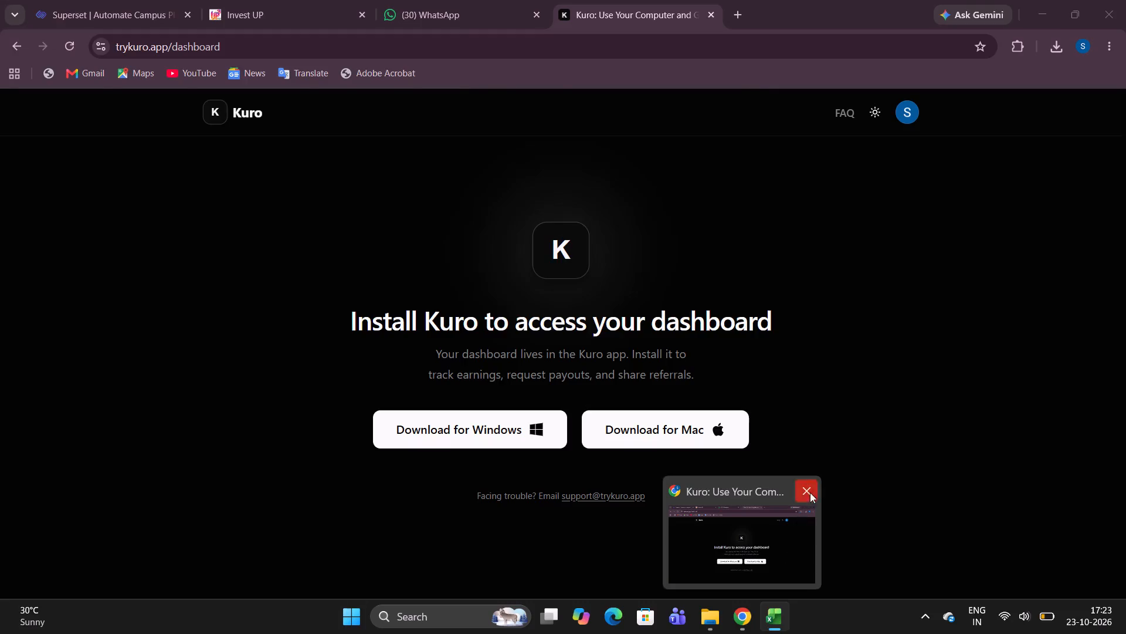
{"action": "left_click", "coordinate": [809, 491]}
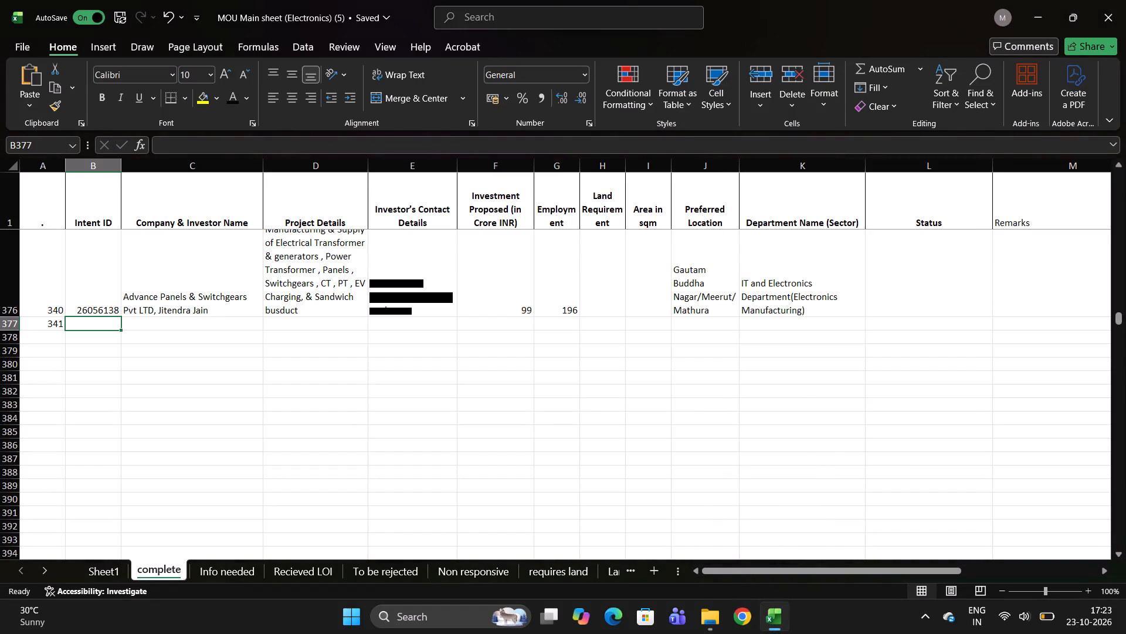
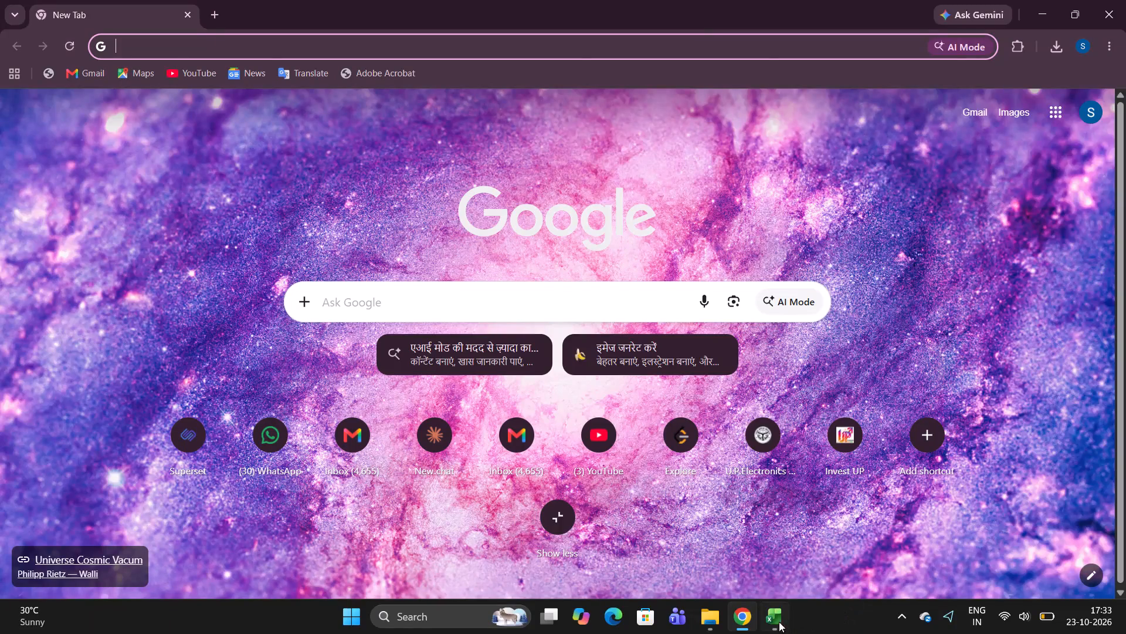
Open the Invest UP received intents page for the IT and Electronics Department in Chrome.
{"action": "left_click", "coordinate": [776, 619]}
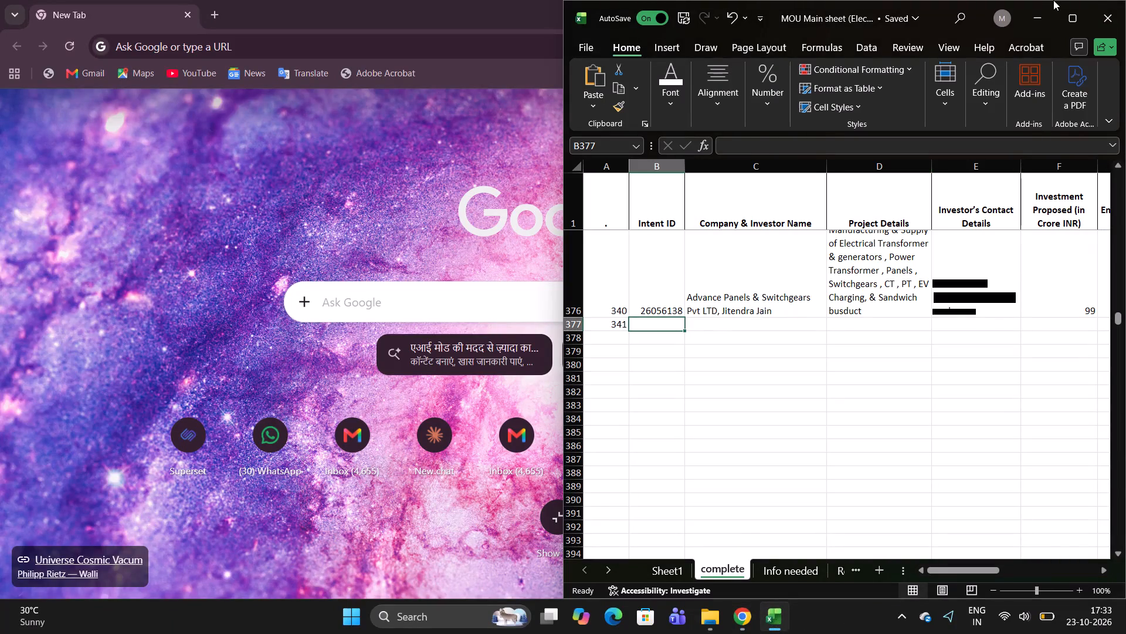
{"action": "left_click", "coordinate": [171, 44]}
{"action": "key", "text": "i"}
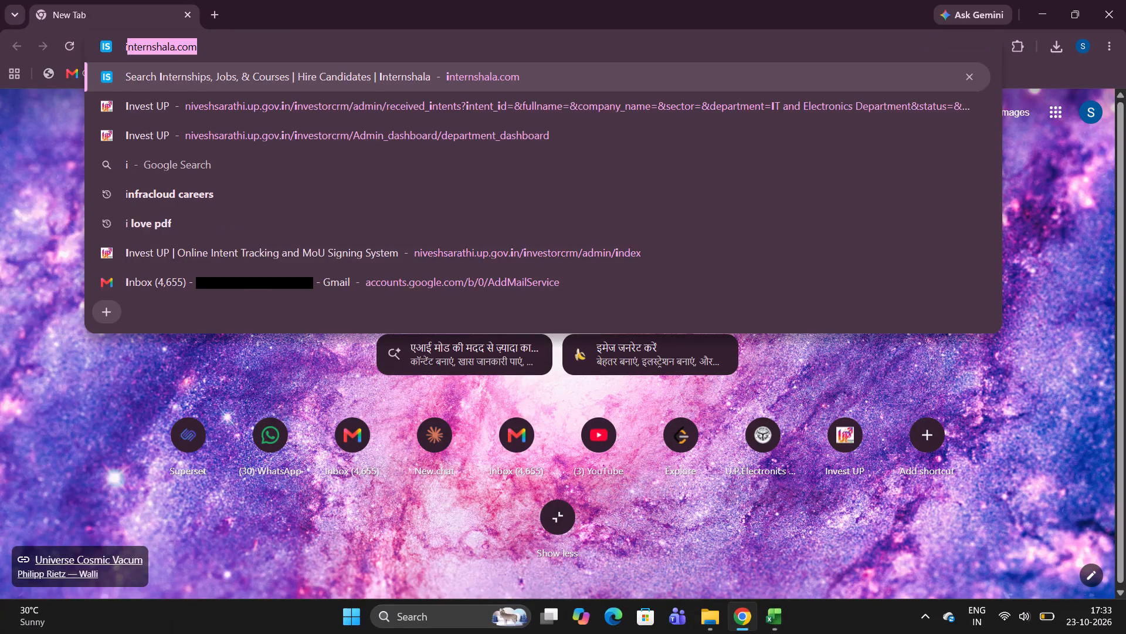
{"action": "type", "text": "nvest"}
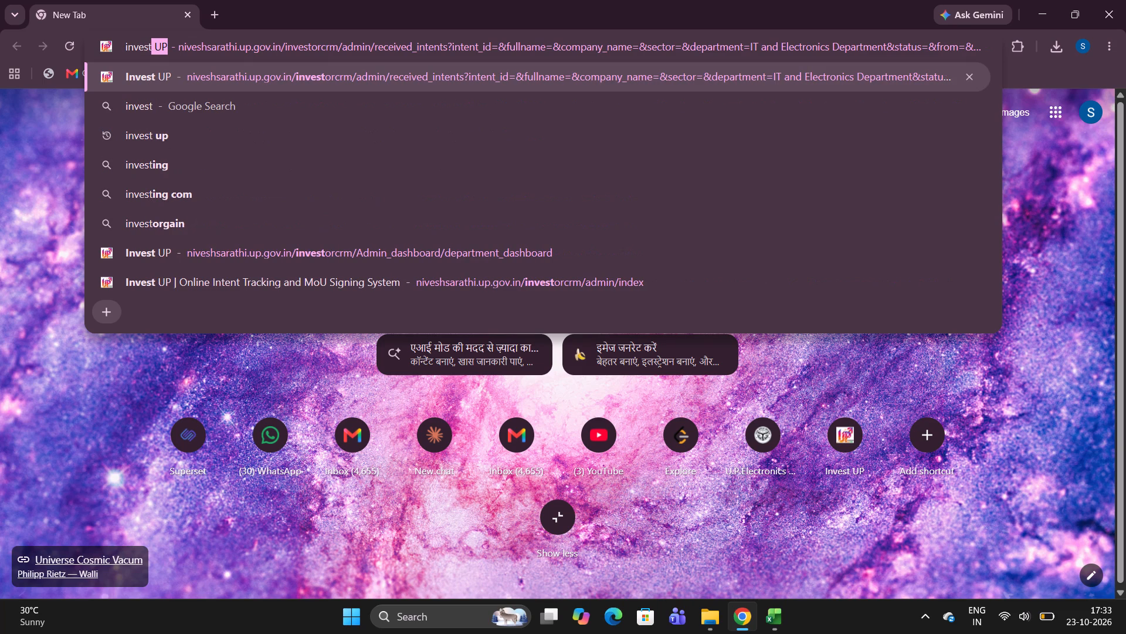
{"action": "left_click", "coordinate": [140, 73]}
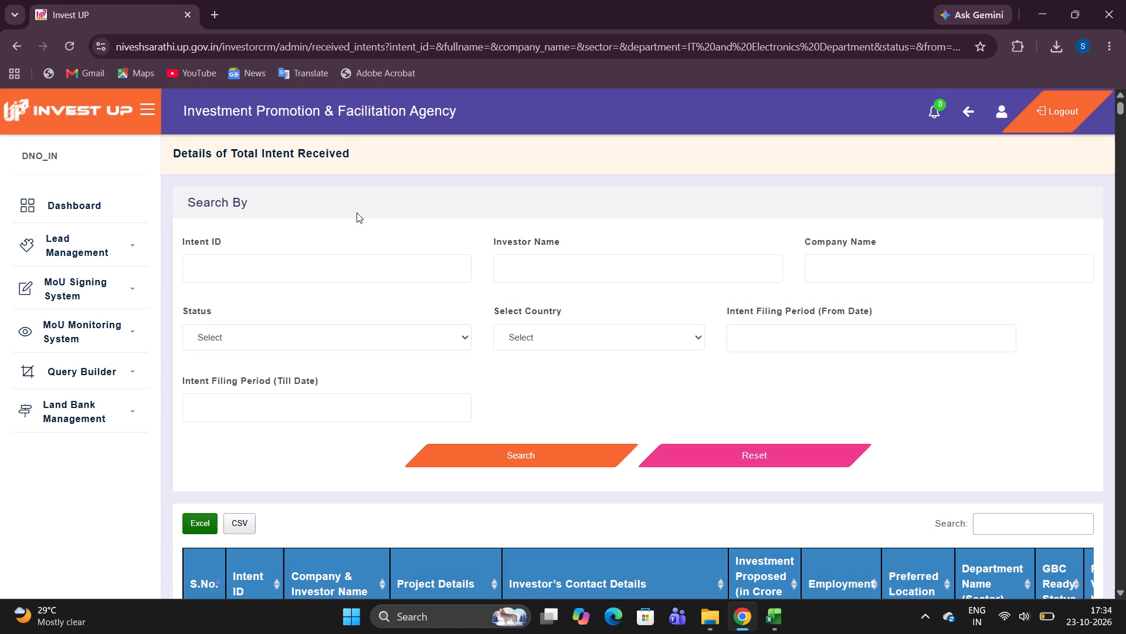
Look through the received intents list around intent 26056138 for the entries that follow it in filing order.
{"action": "scroll", "coordinate": [357, 213], "scroll_direction": "down", "scroll_amount": 4}
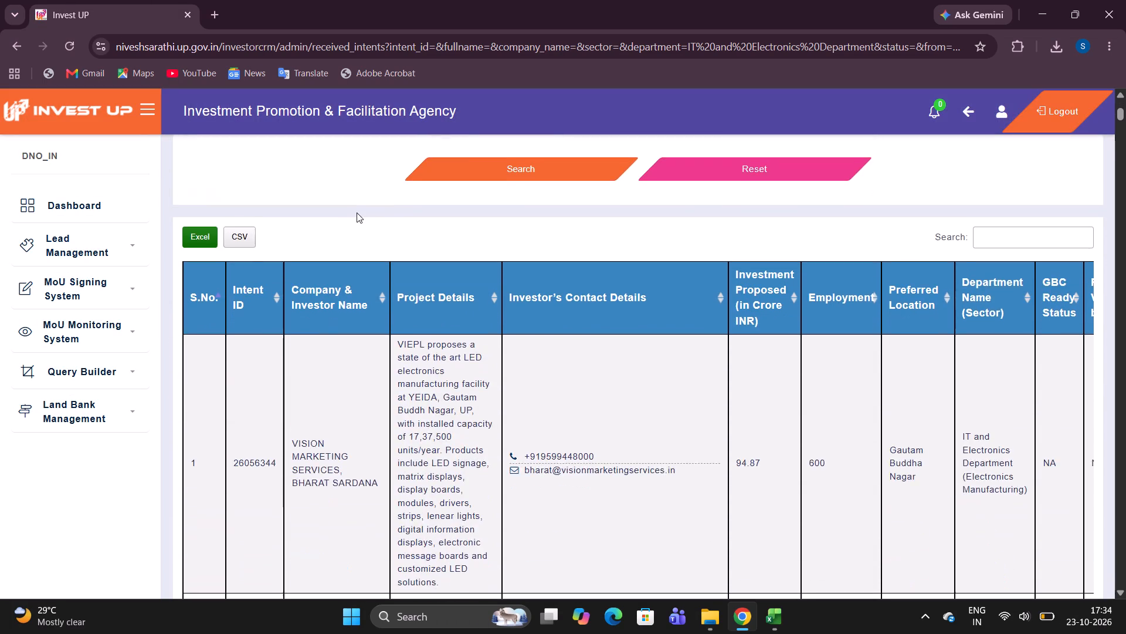
{"action": "scroll", "coordinate": [357, 213], "scroll_direction": "down", "scroll_amount": 5}
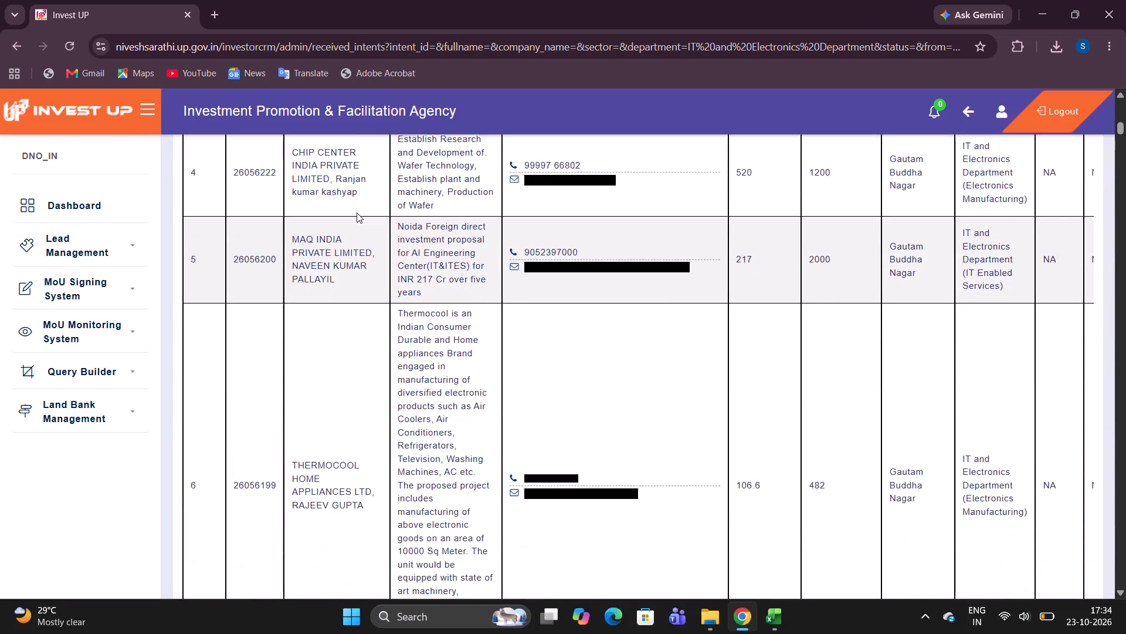
{"action": "scroll", "coordinate": [357, 213], "scroll_direction": "down", "scroll_amount": 6}
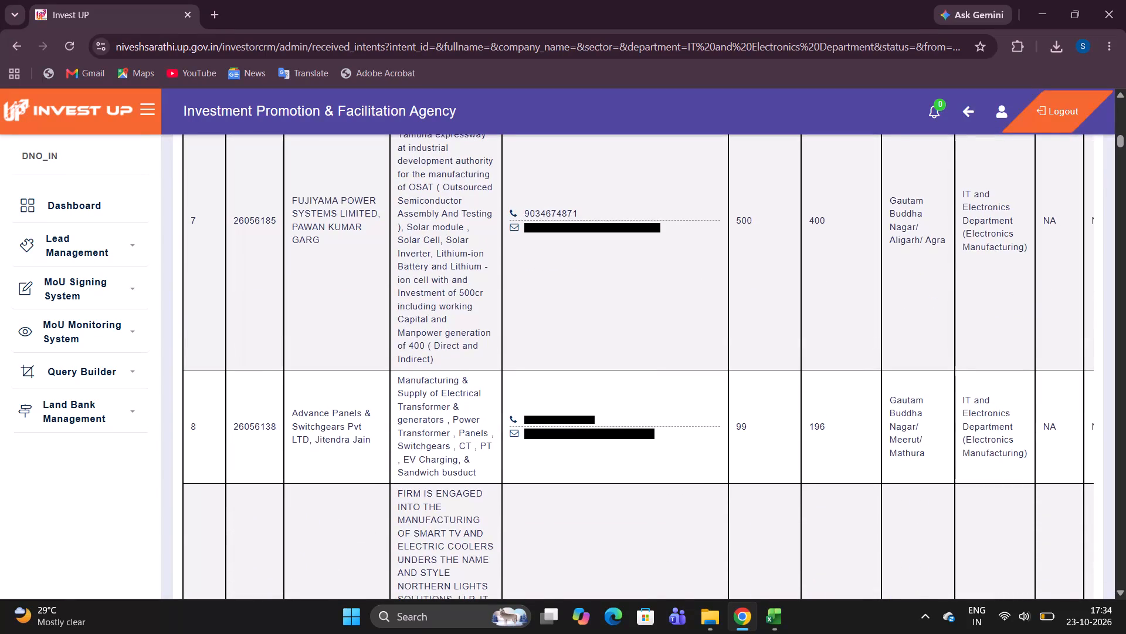
{"action": "scroll", "coordinate": [357, 197], "scroll_direction": "up", "scroll_amount": 1}
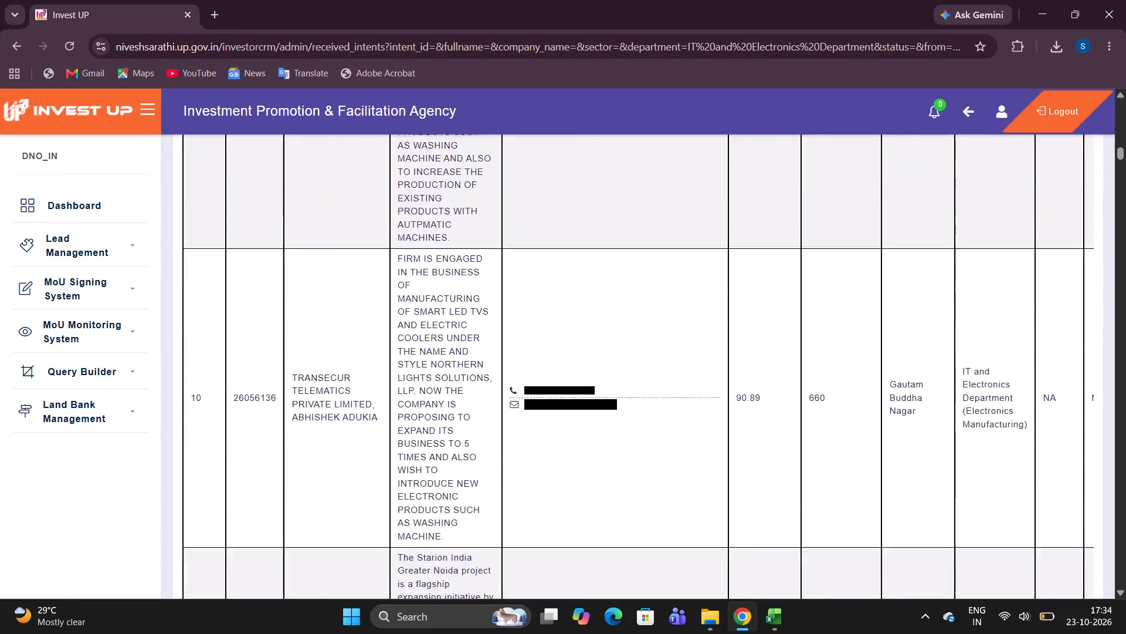
{"action": "scroll", "coordinate": [357, 197], "scroll_direction": "up", "scroll_amount": 4}
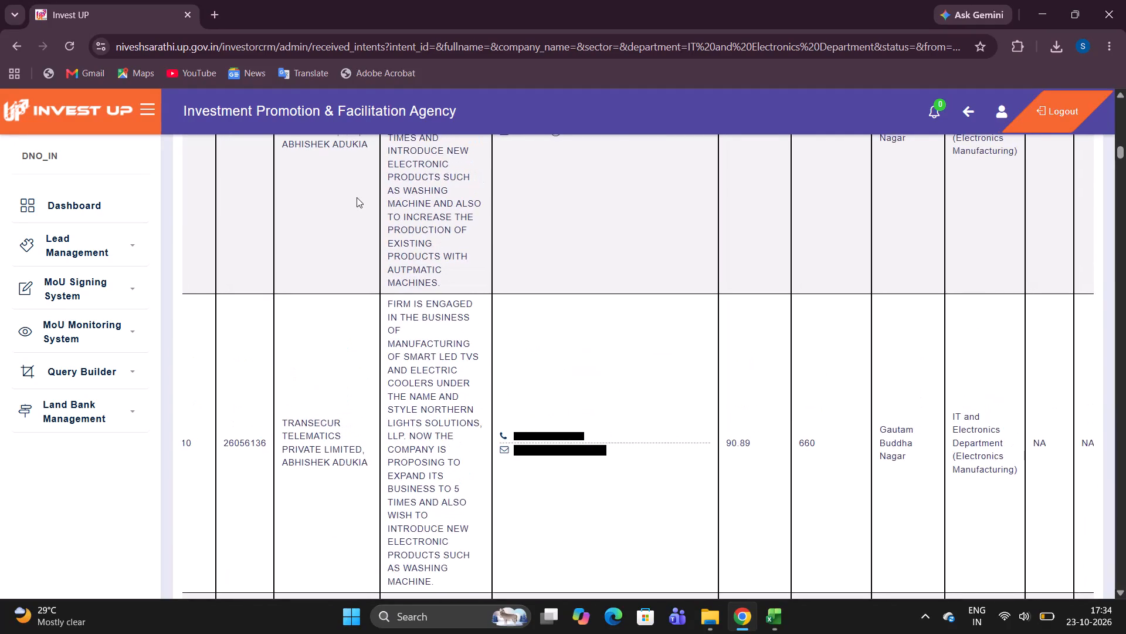
{"action": "scroll", "coordinate": [357, 197], "scroll_direction": "up", "scroll_amount": 3}
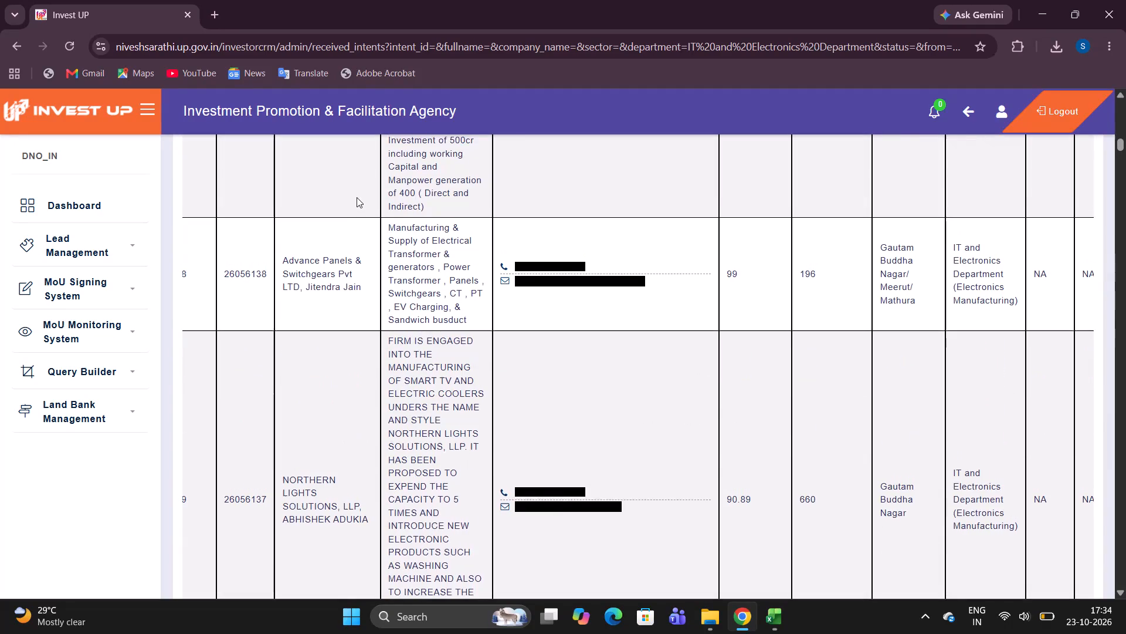
{"action": "scroll", "coordinate": [357, 197], "scroll_direction": "up", "scroll_amount": 4}
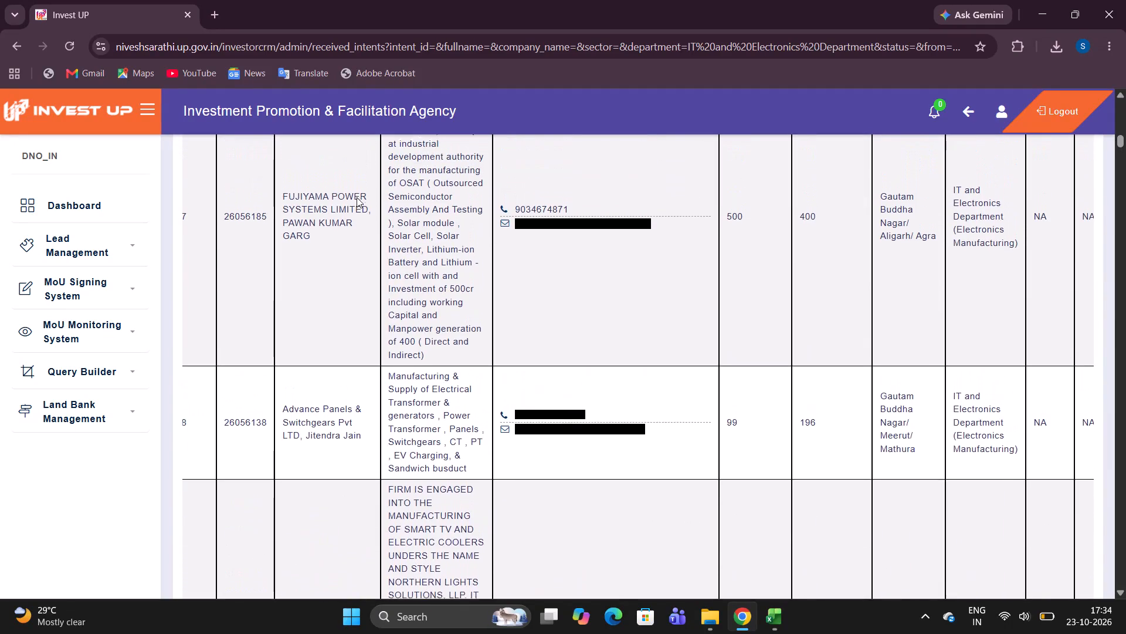
{"action": "scroll", "coordinate": [357, 197], "scroll_direction": "up", "scroll_amount": 2}
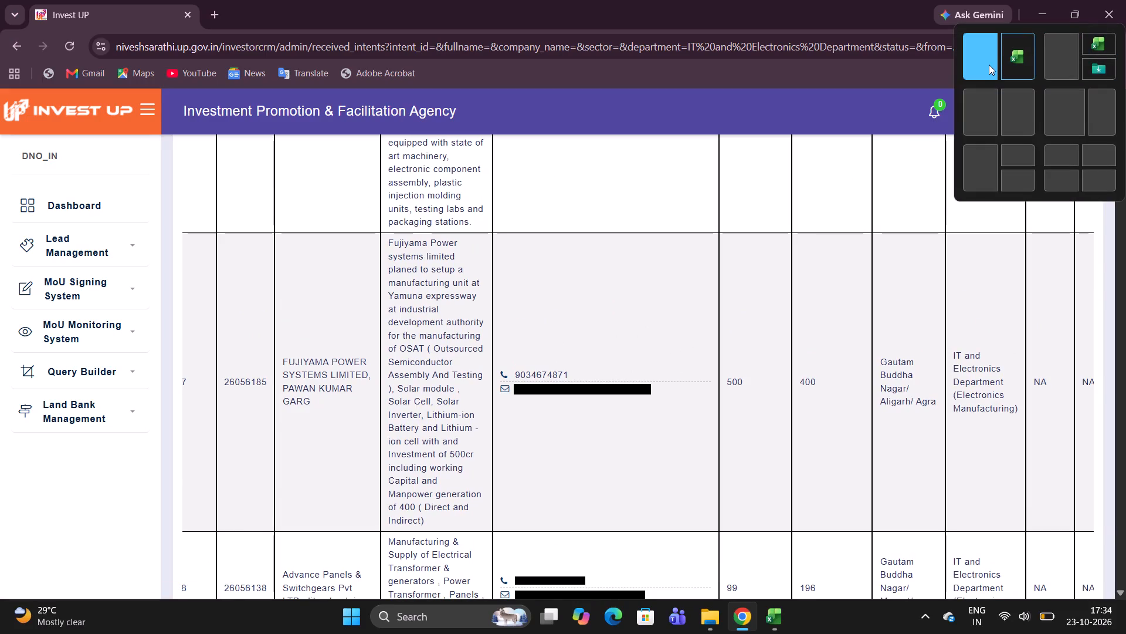
Place the Chrome window side by side with the Excel workbook.
{"action": "left_click", "coordinate": [983, 63]}
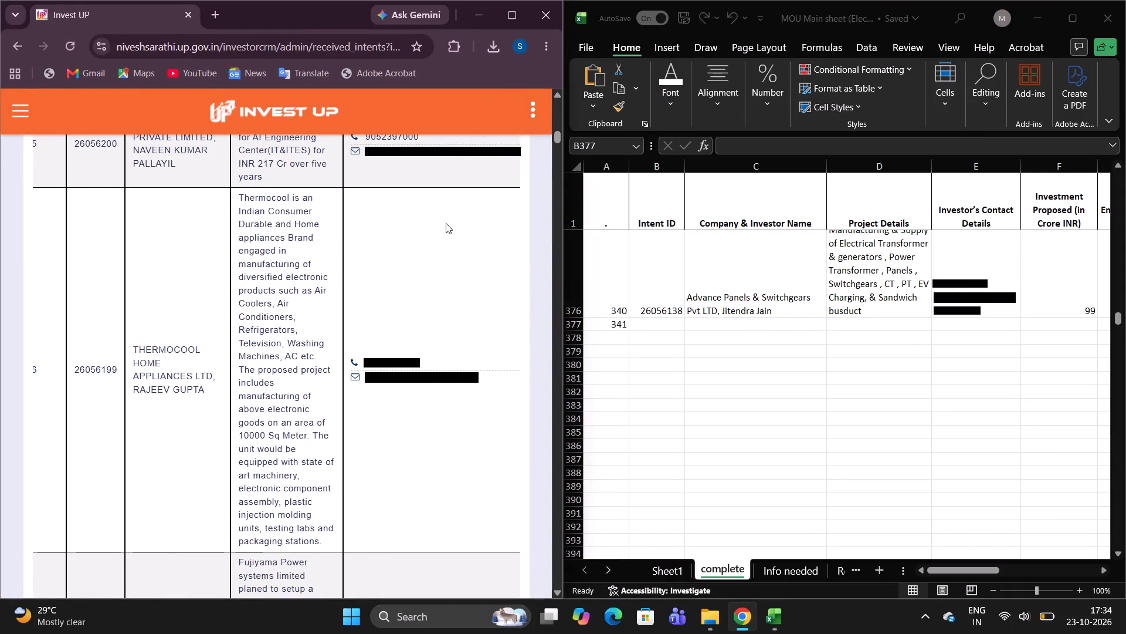
{"action": "scroll", "coordinate": [194, 262], "scroll_direction": "up", "scroll_amount": 2}
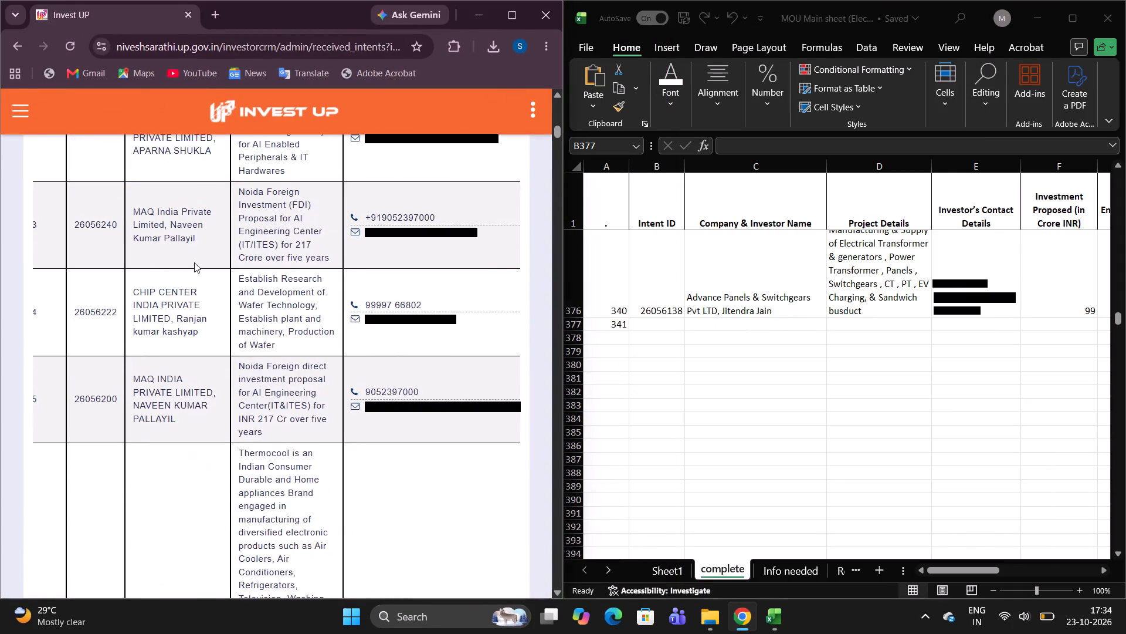
{"action": "scroll", "coordinate": [194, 262], "scroll_direction": "up", "scroll_amount": 2}
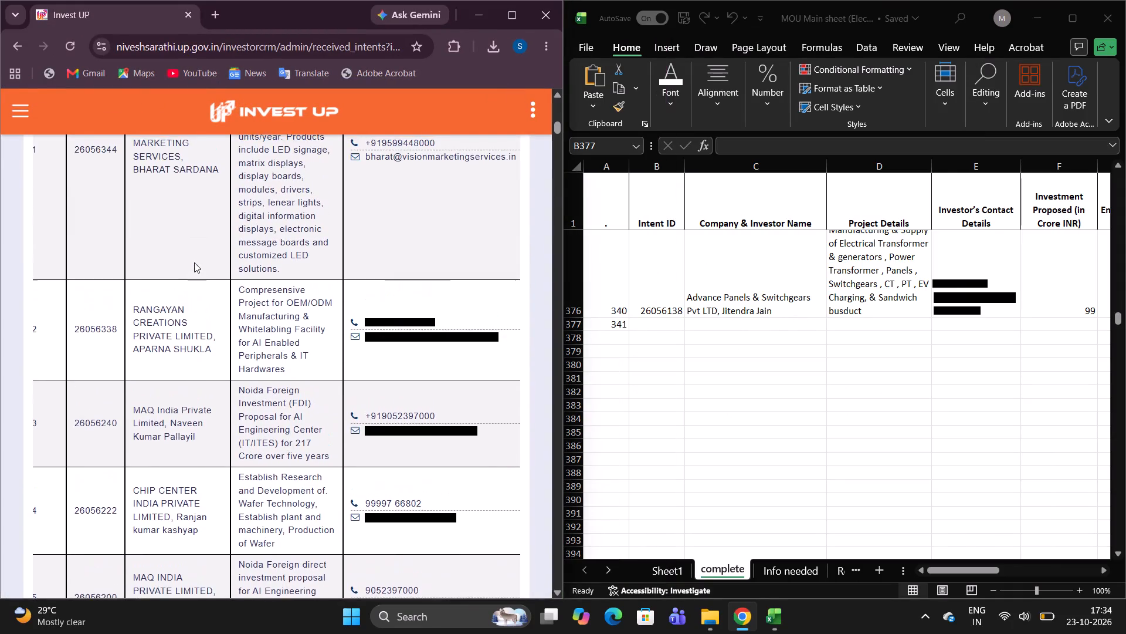
{"action": "scroll", "coordinate": [194, 262], "scroll_direction": "down", "scroll_amount": 3}
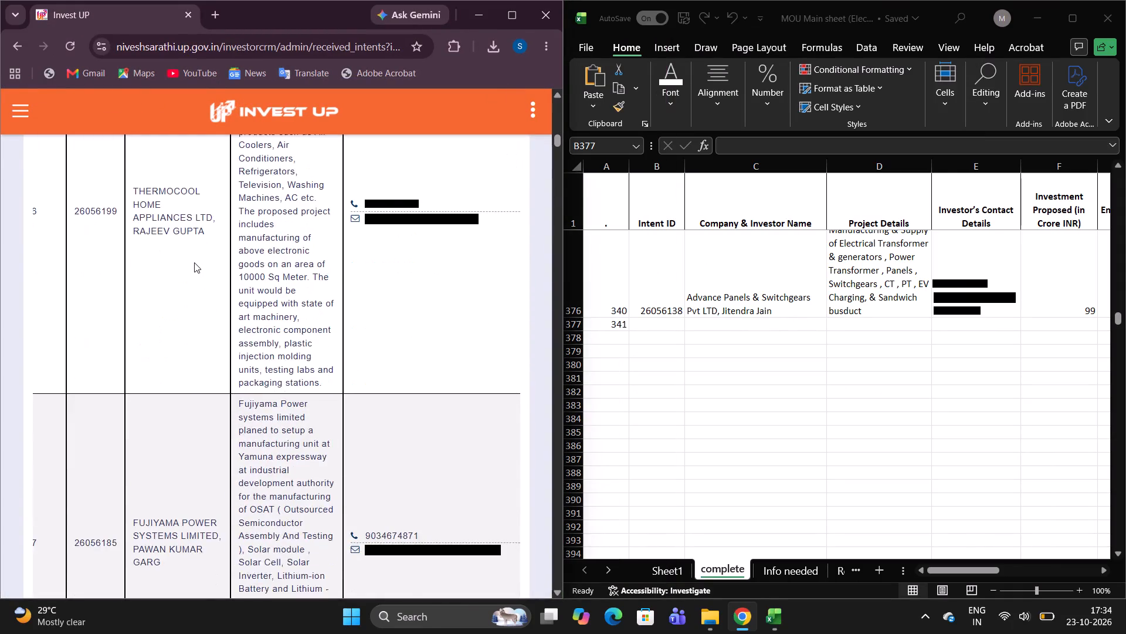
{"action": "scroll", "coordinate": [194, 262], "scroll_direction": "down", "scroll_amount": 3}
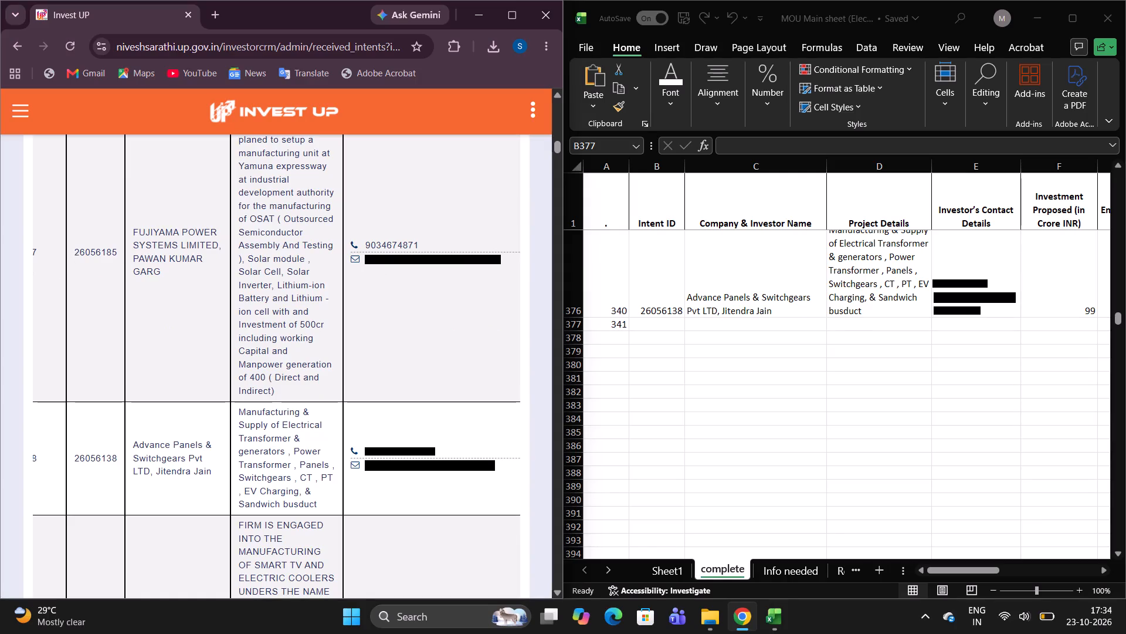
{"action": "left_click_drag", "start_coordinate": [117, 250], "coordinate": [70, 248]}
{"action": "key", "text": "ctrl+c"}
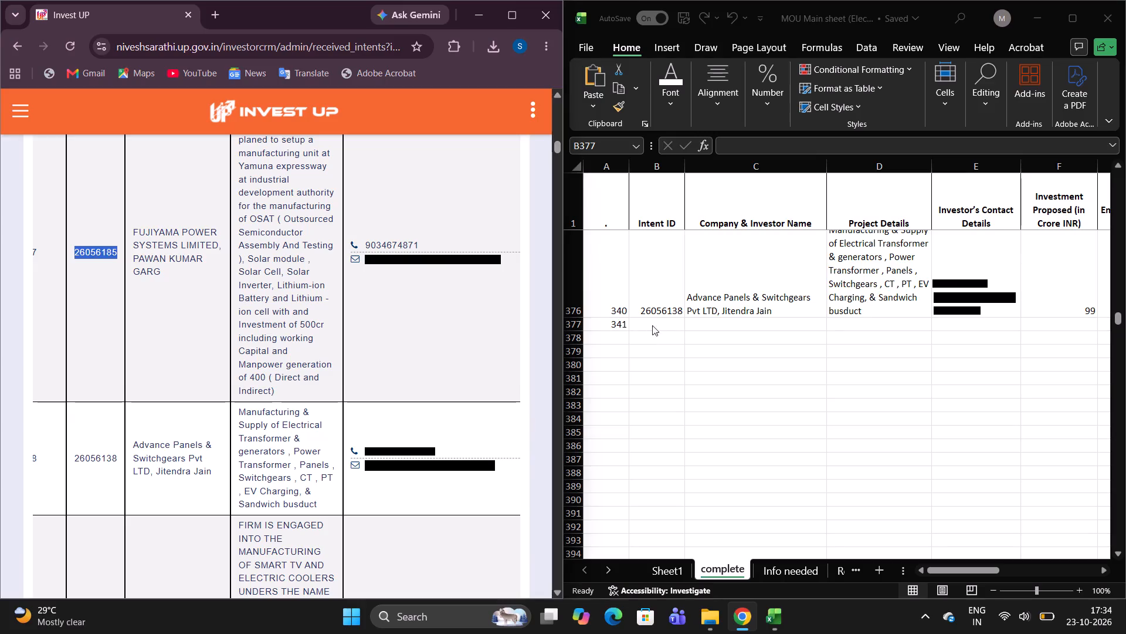
{"action": "left_click", "coordinate": [653, 319]}
{"action": "key", "text": "ctrl+v"}
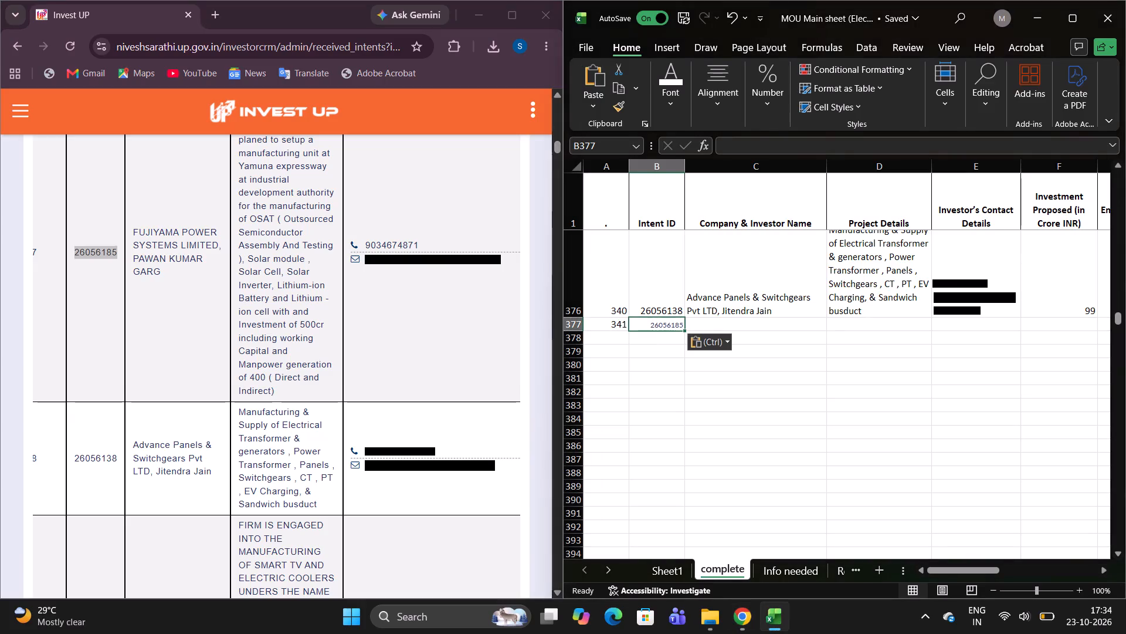
{"action": "left_click", "coordinate": [715, 342]}
{"action": "left_click", "coordinate": [719, 386]}
Copy the company and investor name of Fujiyama Power Systems Limited into cell C377, matching the destination formatting.
{"action": "left_click_drag", "start_coordinate": [133, 231], "coordinate": [145, 246]}
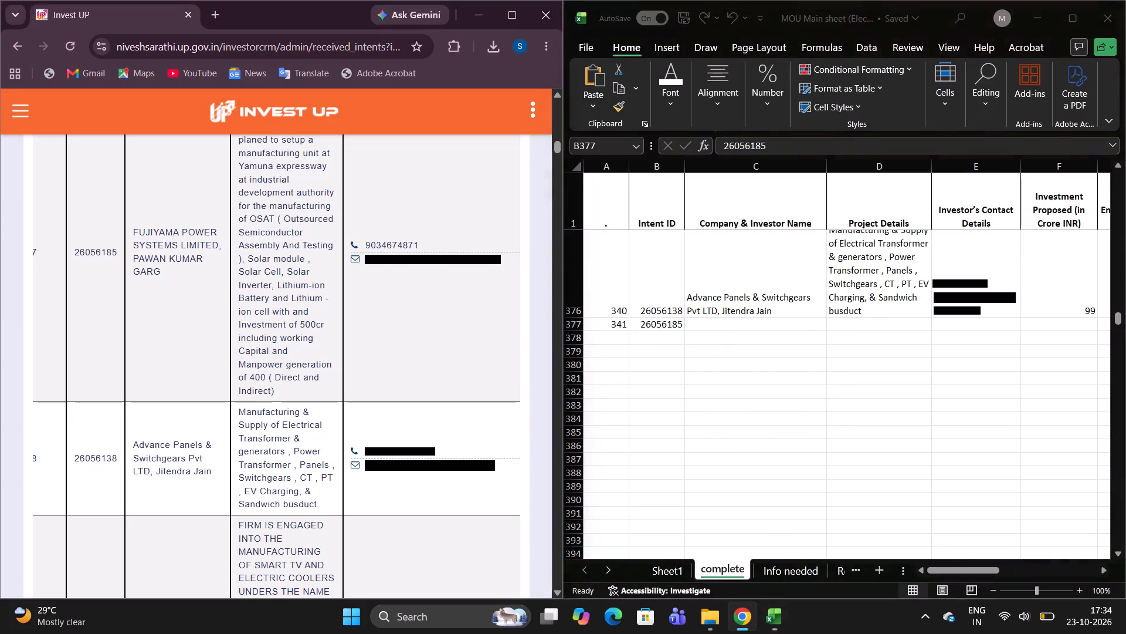
{"action": "left_click_drag", "start_coordinate": [145, 246], "coordinate": [181, 303]}
{"action": "key", "text": "ctrl+c"}
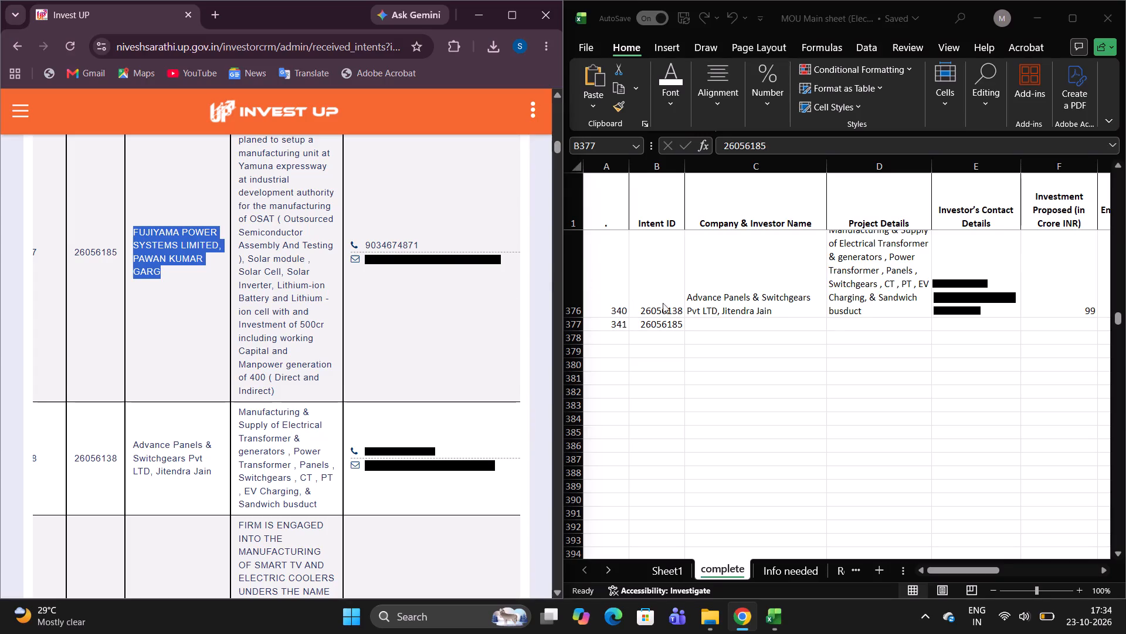
{"action": "left_click", "coordinate": [707, 319]}
{"action": "left_click", "coordinate": [707, 319]}
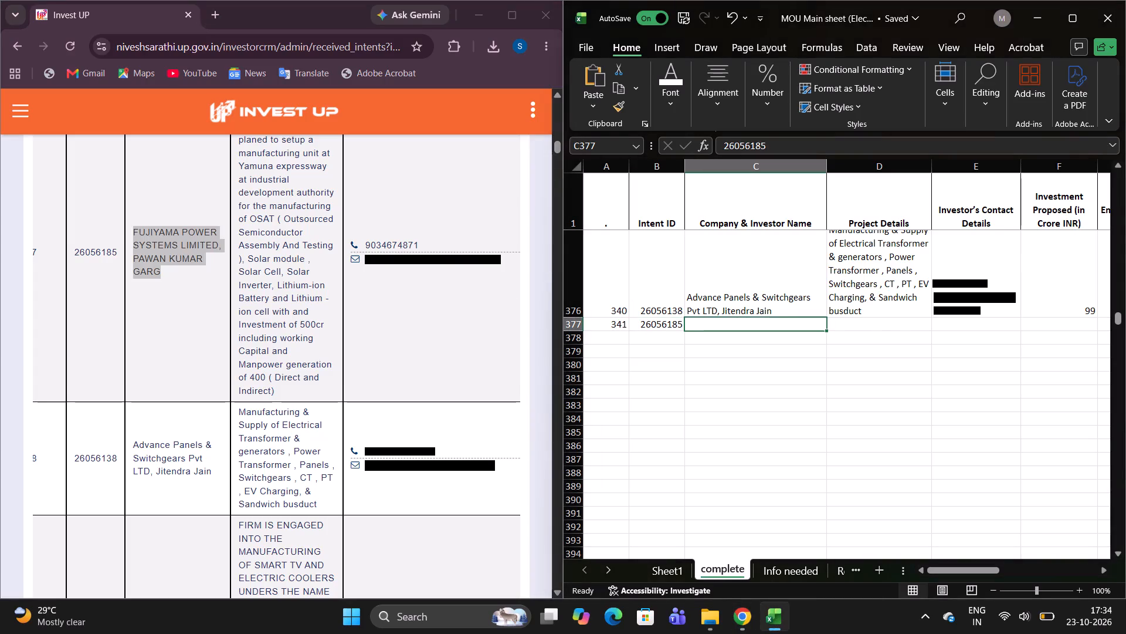
{"action": "key", "text": "ctrl+v"}
{"action": "left_click", "coordinate": [869, 345]}
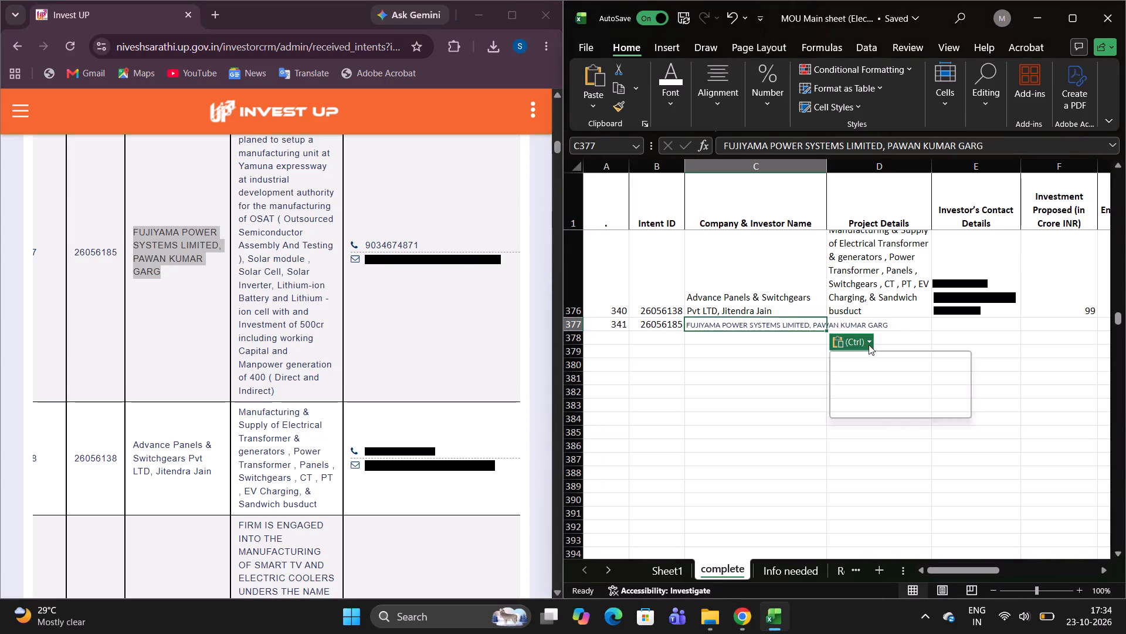
{"action": "left_click", "coordinate": [857, 383]}
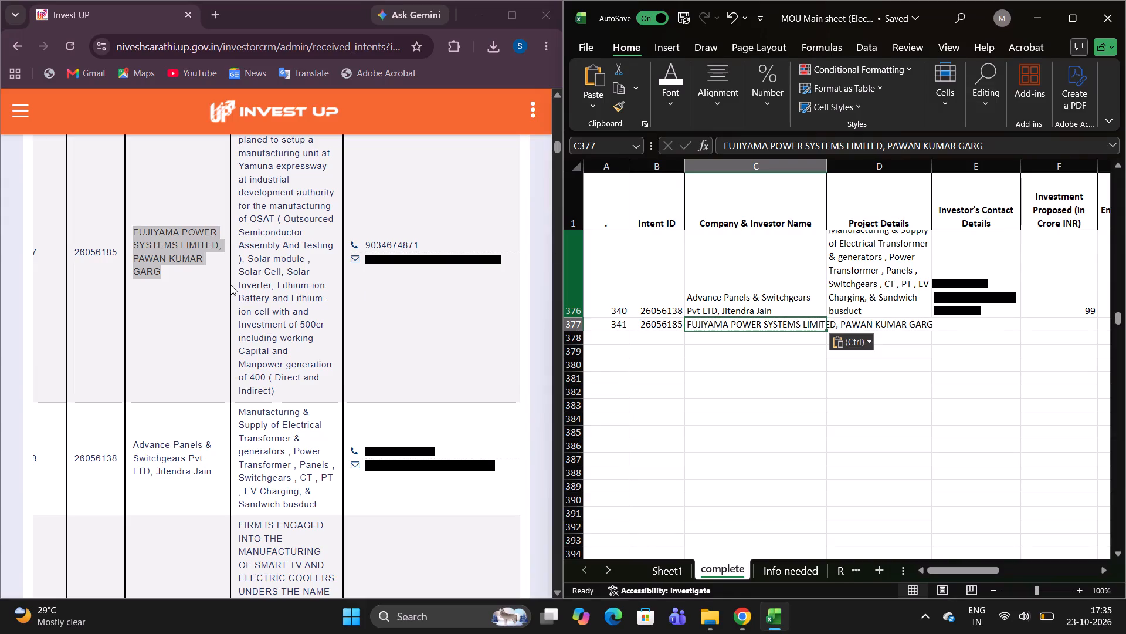
Copy the full project details text of the Fujiyama Power Systems intent from the portal list.
{"action": "scroll", "coordinate": [230, 285], "scroll_direction": "up", "scroll_amount": 1}
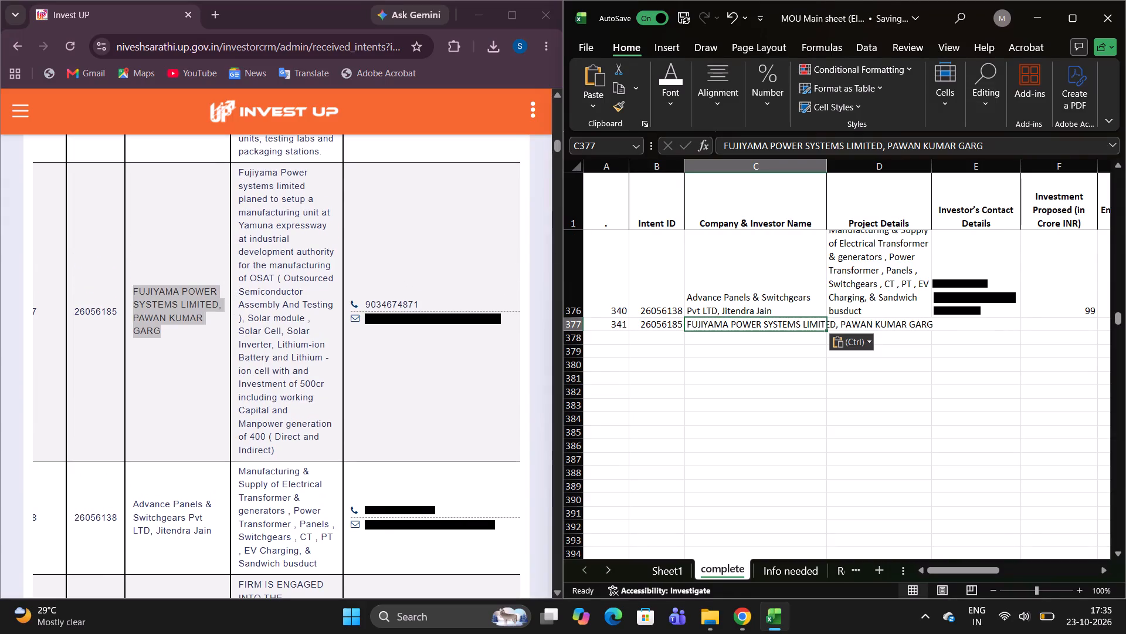
{"action": "left_click_drag", "start_coordinate": [238, 170], "coordinate": [253, 441]}
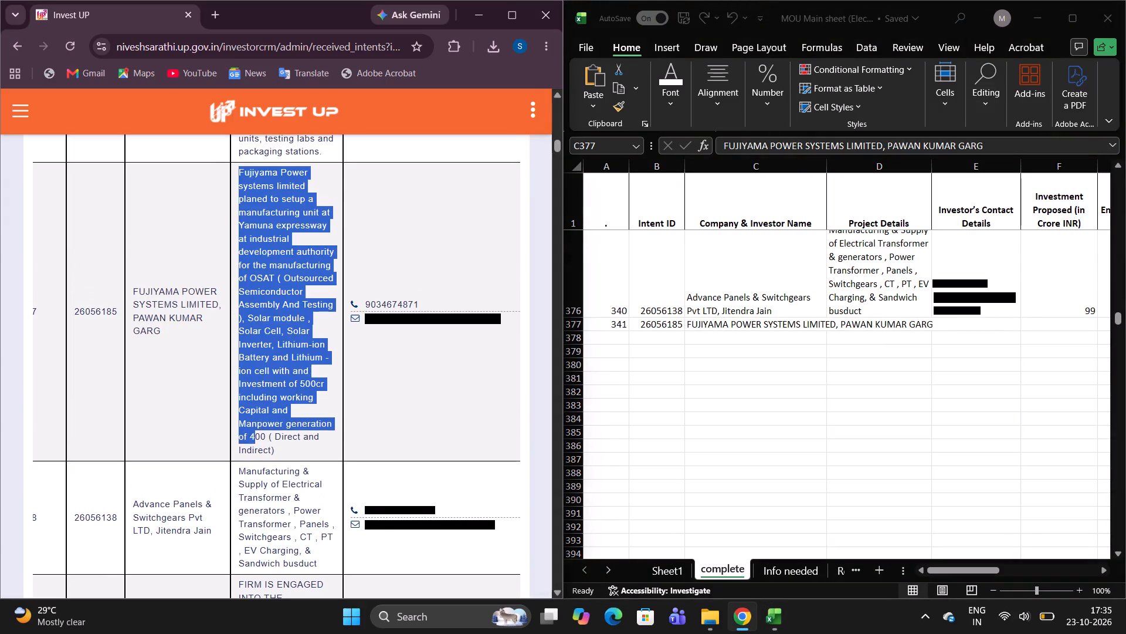
{"action": "left_click_drag", "start_coordinate": [253, 441], "coordinate": [275, 460]}
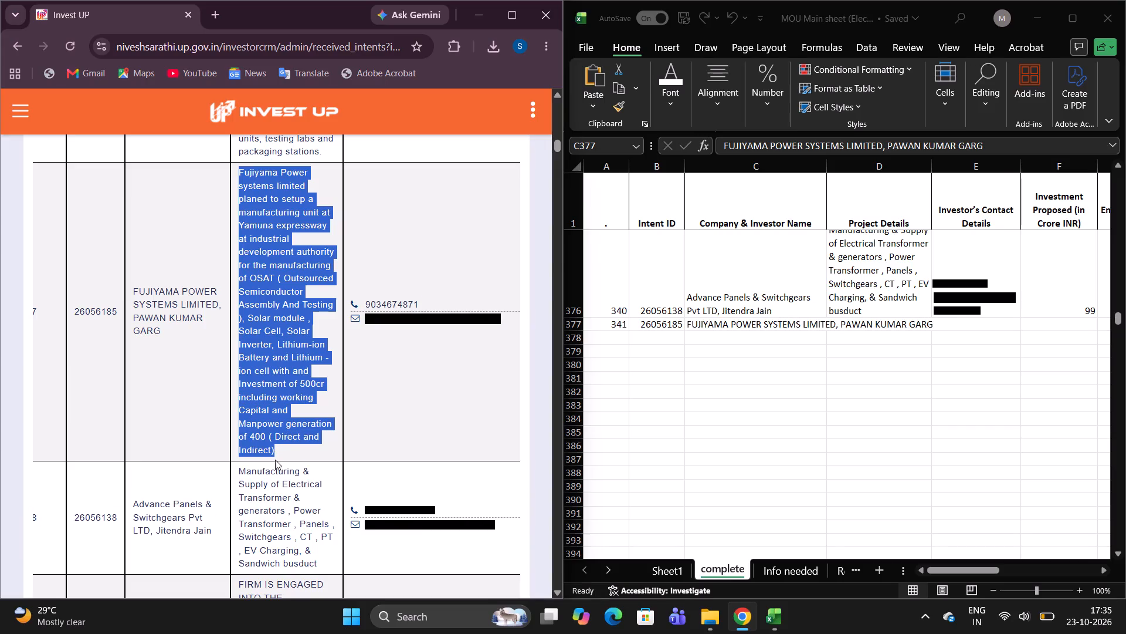
{"action": "left_click_drag", "start_coordinate": [275, 460], "coordinate": [276, 454]}
{"action": "key", "text": "ctrl+c"}
Maximise the Excel window and wrap the text in cell C377.
{"action": "left_click", "coordinate": [1076, 23]}
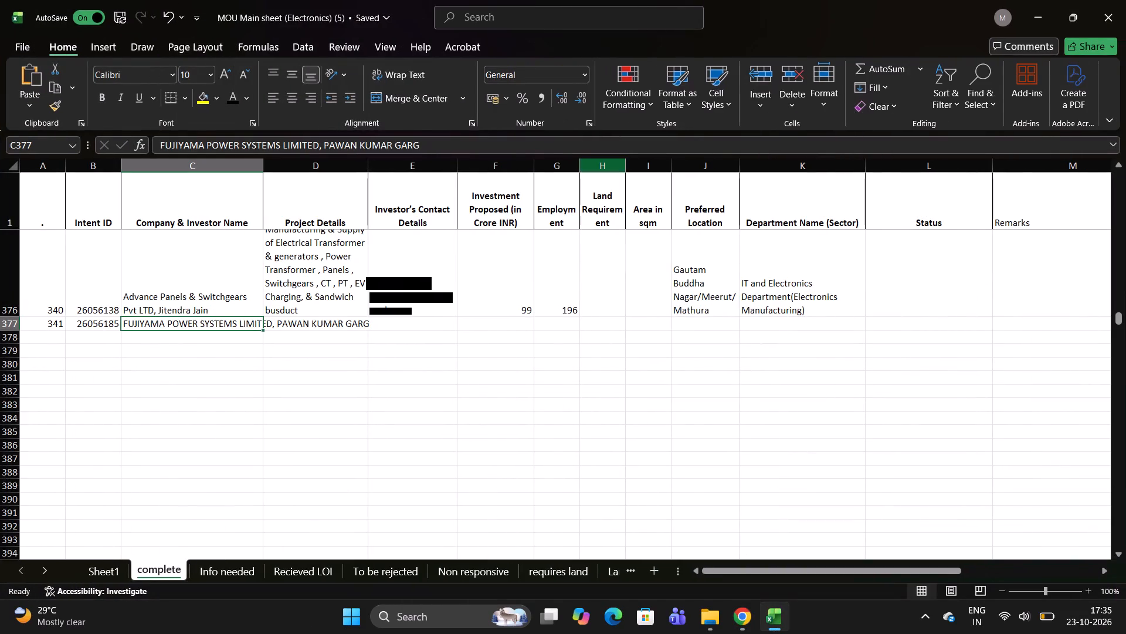
{"action": "left_click", "coordinate": [404, 74]}
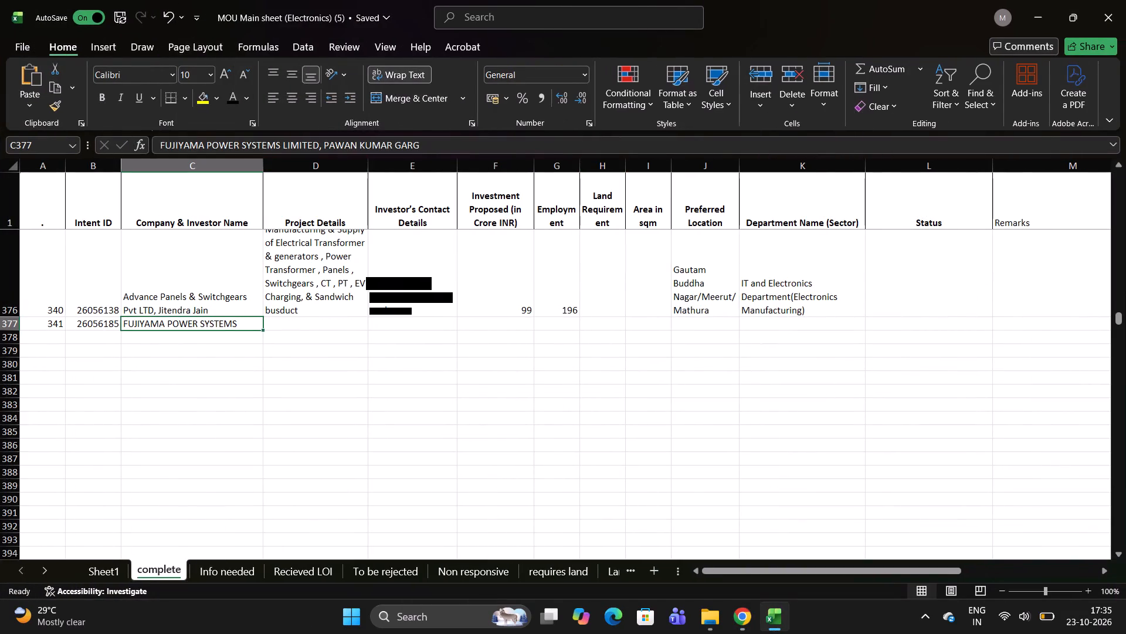
Increase the height of row 377 to about 237.6 points.
{"action": "left_click_drag", "start_coordinate": [4, 331], "coordinate": [18, 524]}
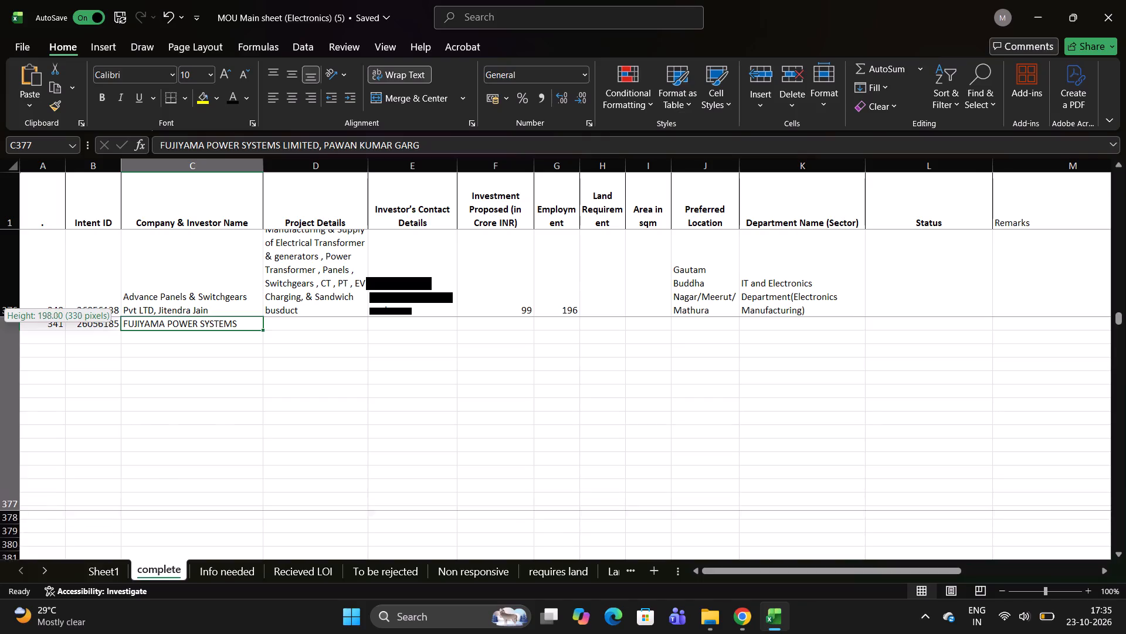
{"action": "left_click_drag", "start_coordinate": [18, 524], "coordinate": [21, 551]}
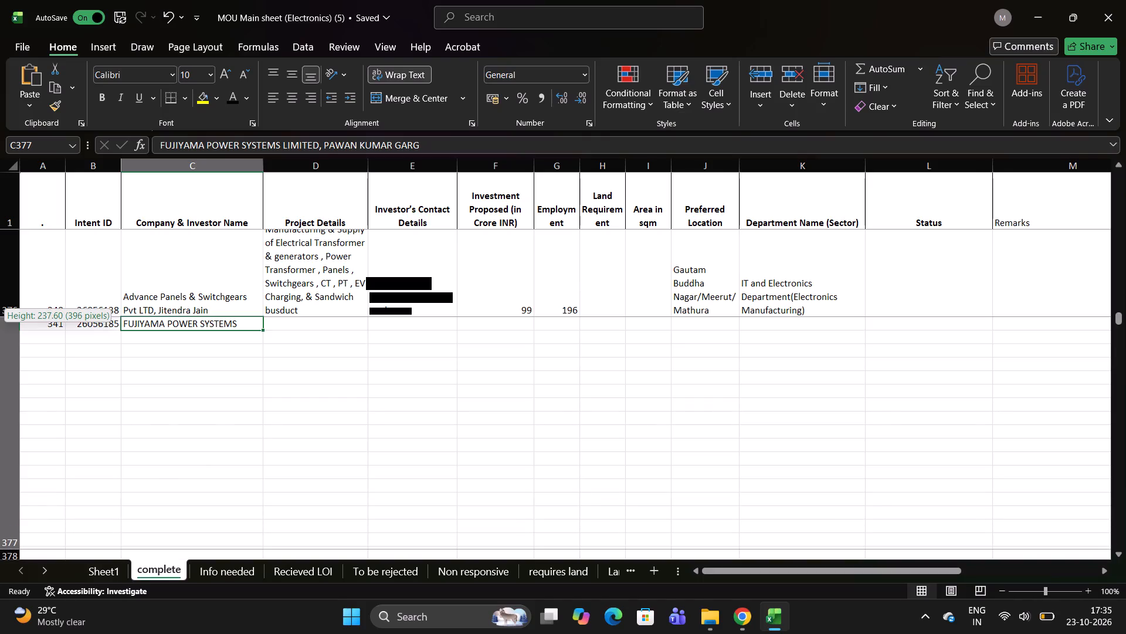
Paste the copied Fujiyama project details into cell D377 and wrap its text.
{"action": "left_click_drag", "start_coordinate": [21, 551], "coordinate": [21, 548]}
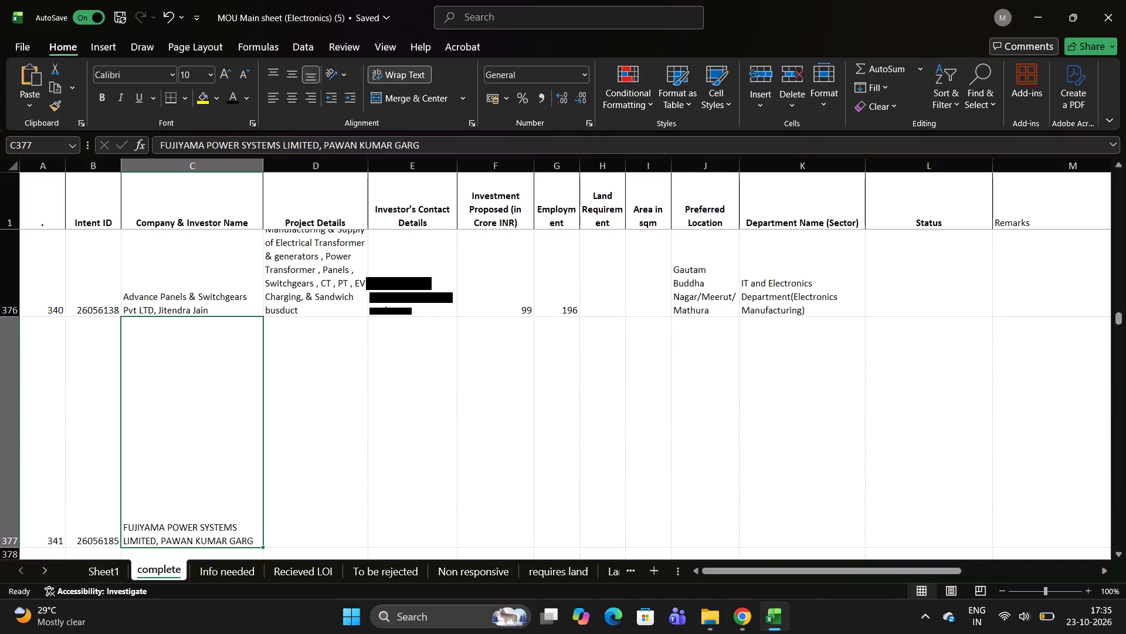
{"action": "double_click", "coordinate": [303, 413]}
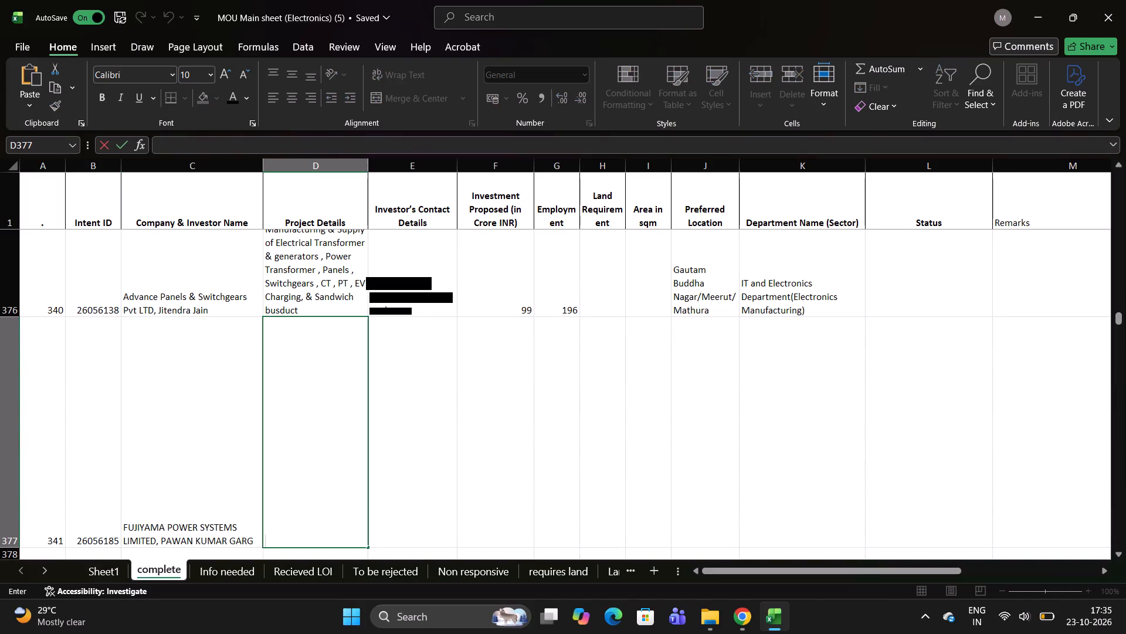
{"action": "key", "text": "ctrl+v"}
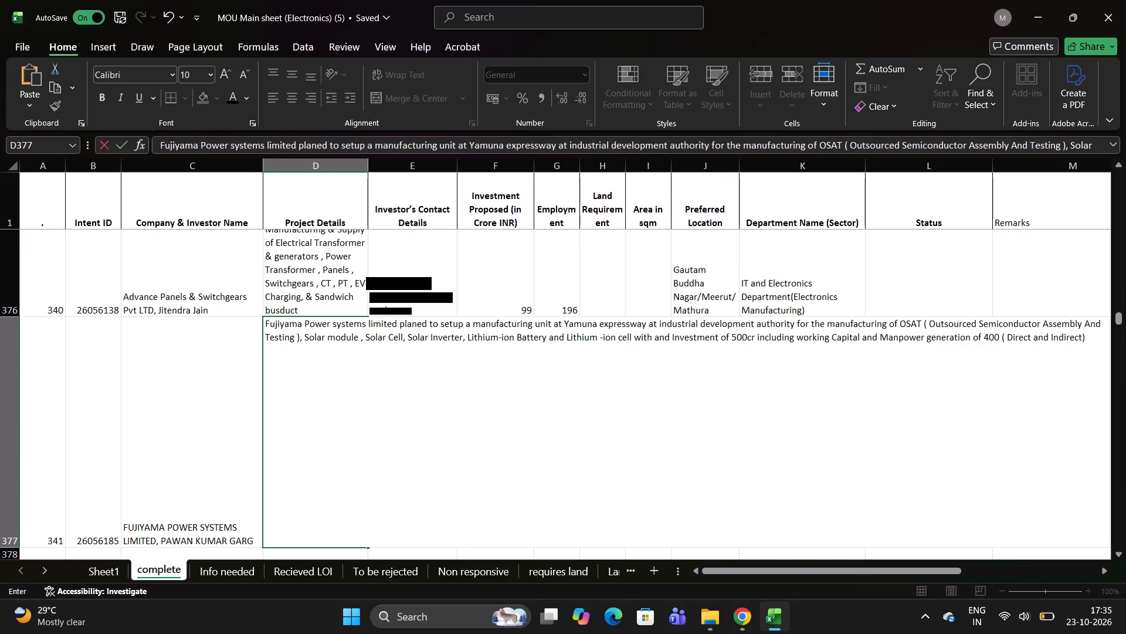
{"action": "left_click", "coordinate": [168, 410]}
{"action": "left_click", "coordinate": [334, 416]}
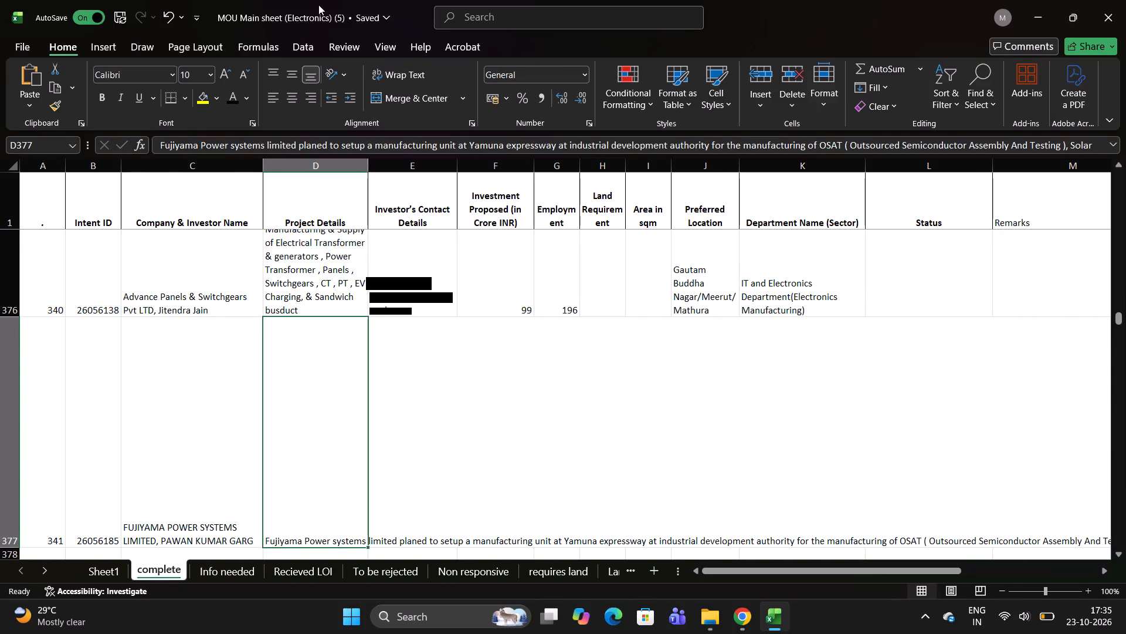
{"action": "left_click", "coordinate": [406, 76]}
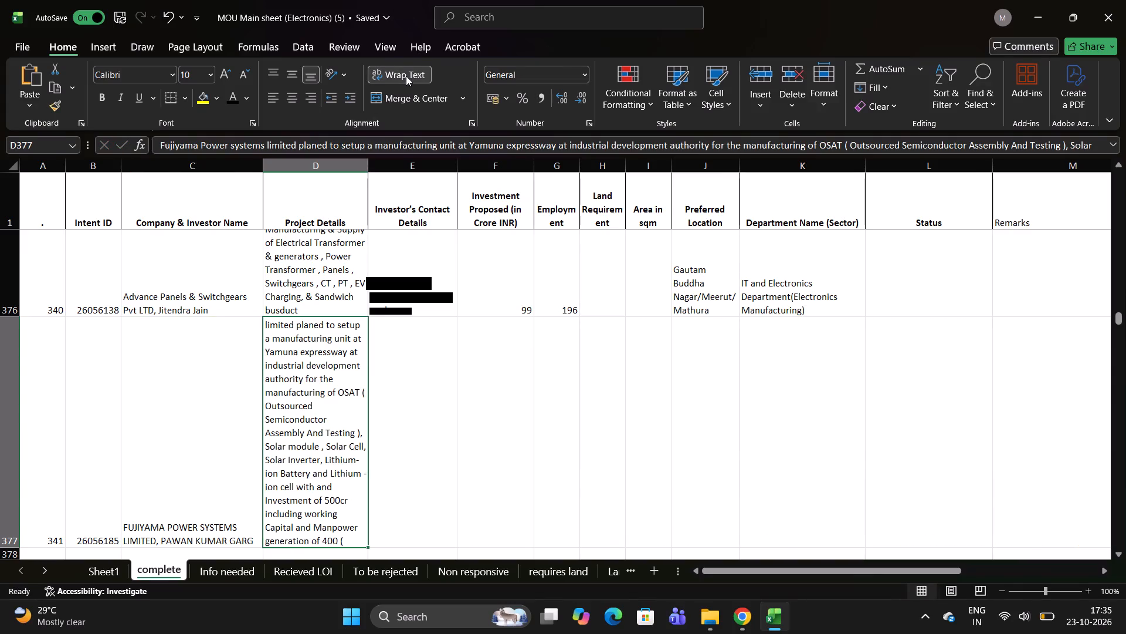
Increase the height of row 377 slightly to fit more of the wrapped project details.
{"action": "scroll", "coordinate": [180, 335], "scroll_direction": "down", "scroll_amount": 2}
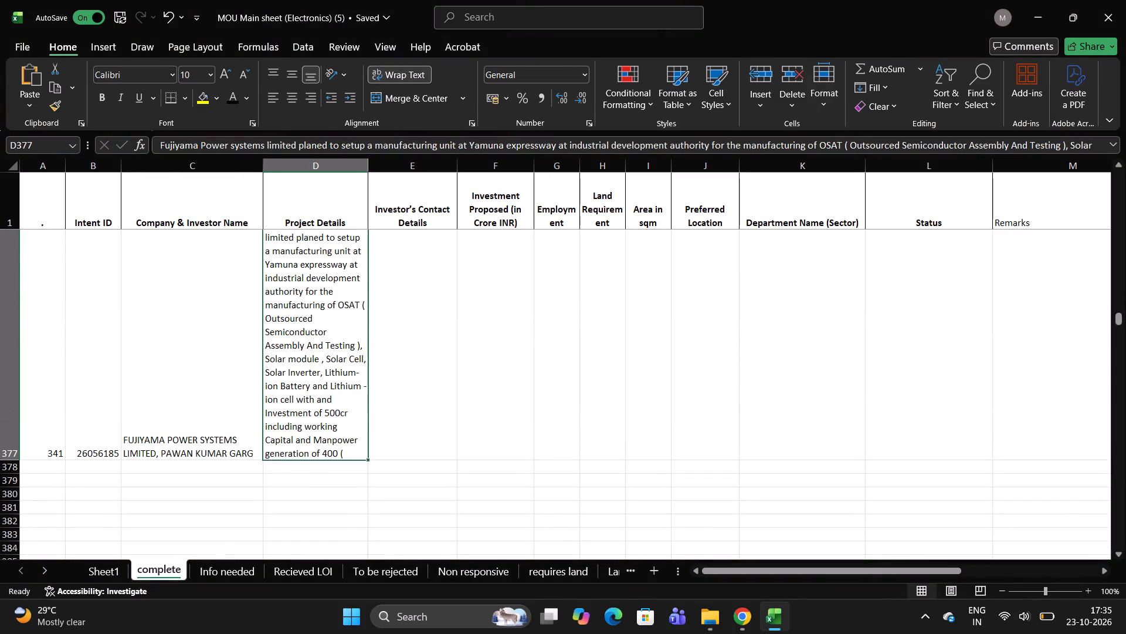
{"action": "left_click_drag", "start_coordinate": [12, 460], "coordinate": [1, 527]}
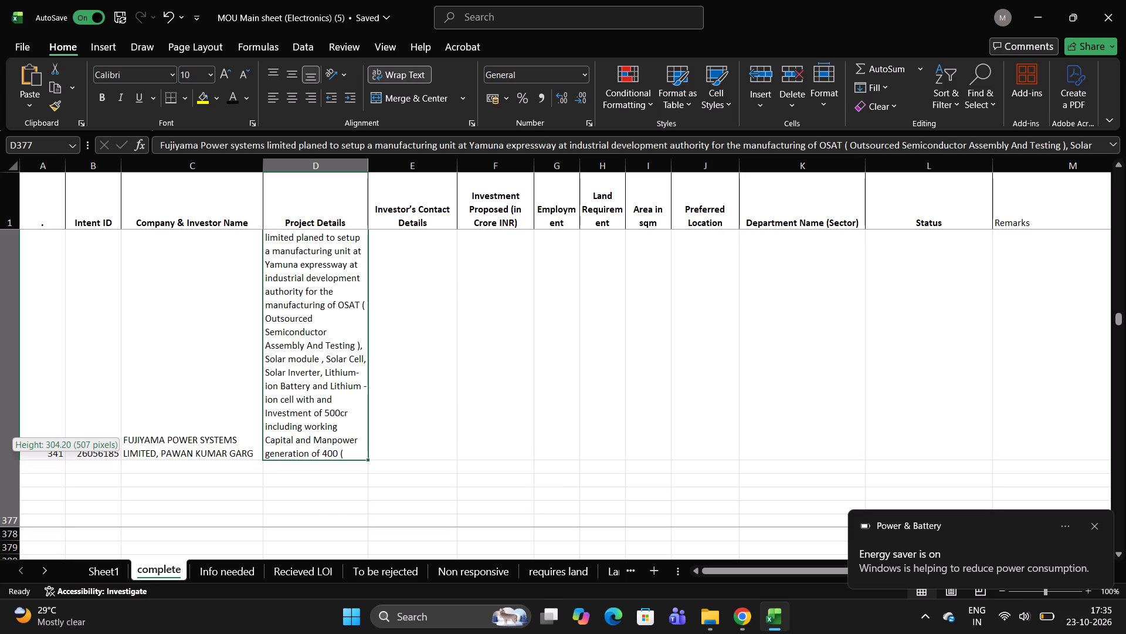
{"action": "left_click_drag", "start_coordinate": [1, 527], "coordinate": [1, 528]}
{"action": "left_click_drag", "start_coordinate": [1, 528], "coordinate": [3, 500]}
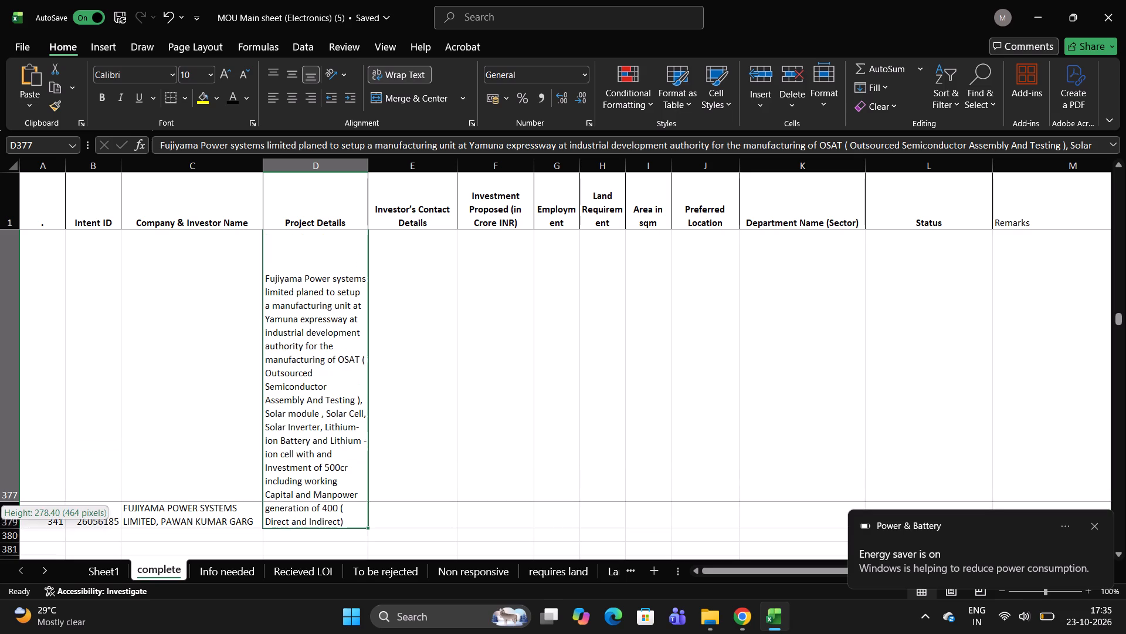
{"action": "left_click_drag", "start_coordinate": [3, 500], "coordinate": [3, 495]}
{"action": "left_click_drag", "start_coordinate": [3, 495], "coordinate": [4, 490]}
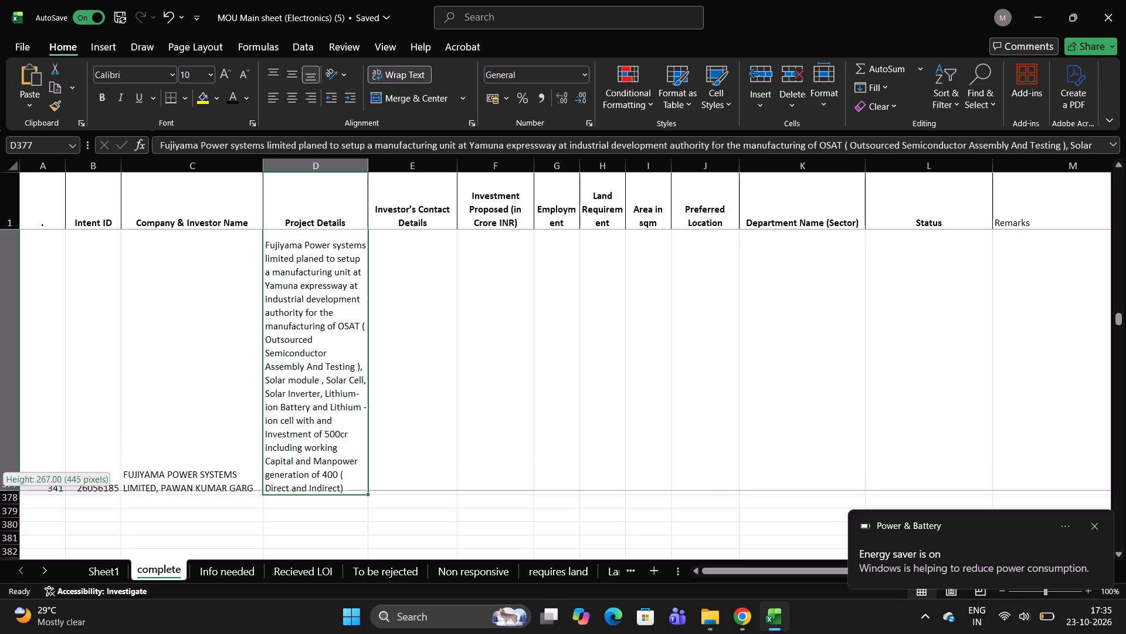
{"action": "left_click_drag", "start_coordinate": [4, 490], "coordinate": [4, 471]}
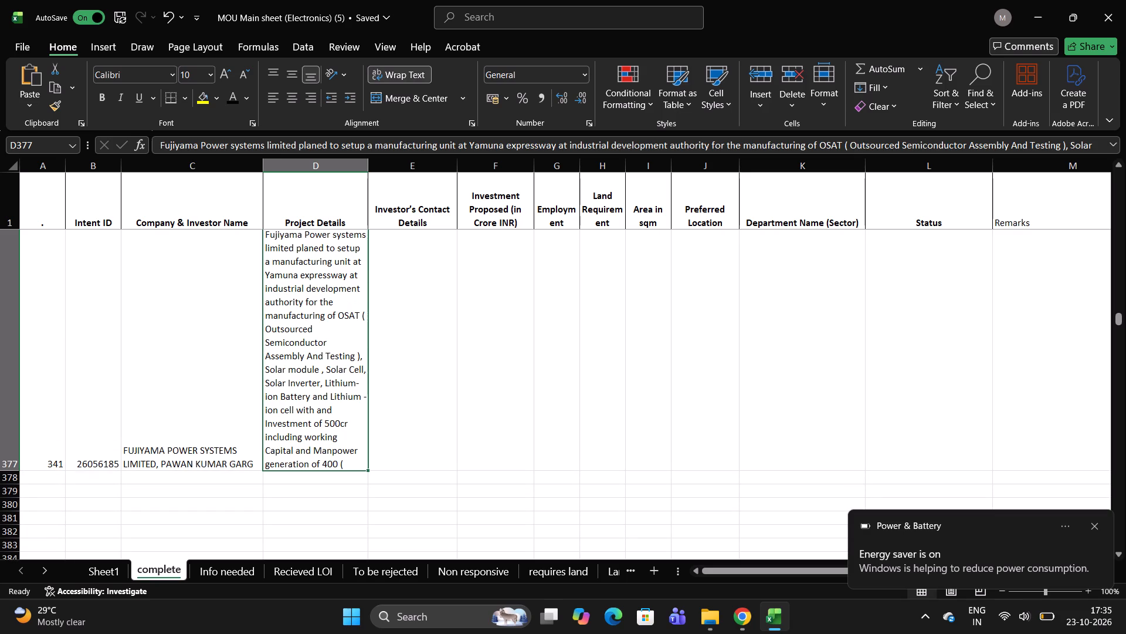
Select cell E377 for the investor's contact details of the Fujiyama Power Systems intent.
{"action": "left_click", "coordinate": [428, 385]}
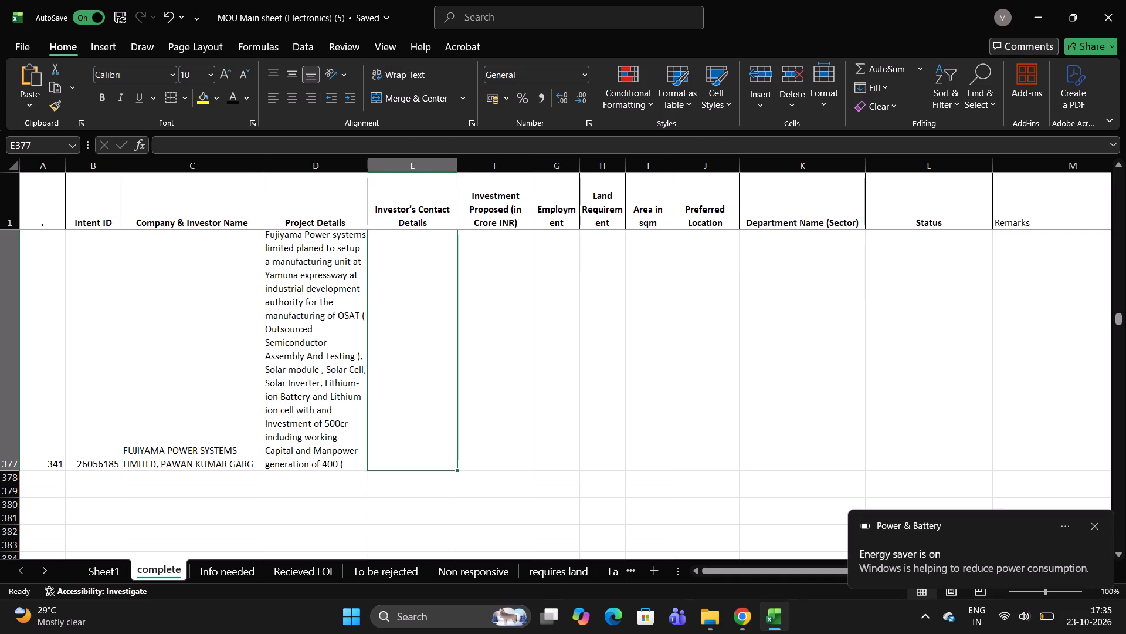
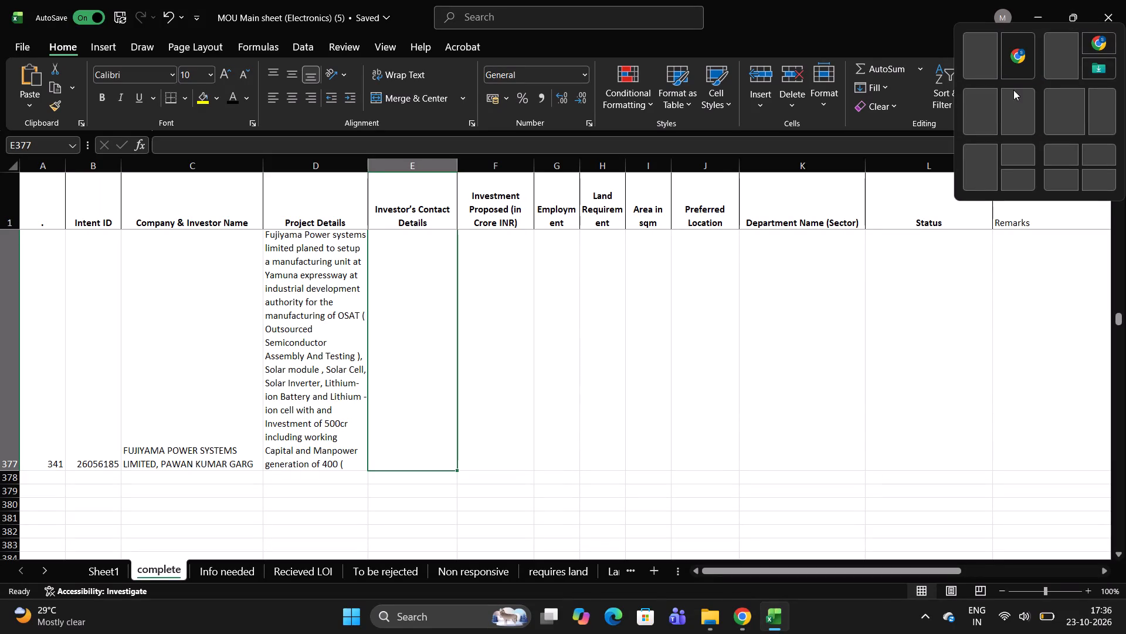
Arrange the workbook window side by side with the browser window showing the Invest UP received intents.
{"action": "left_click", "coordinate": [1019, 115]}
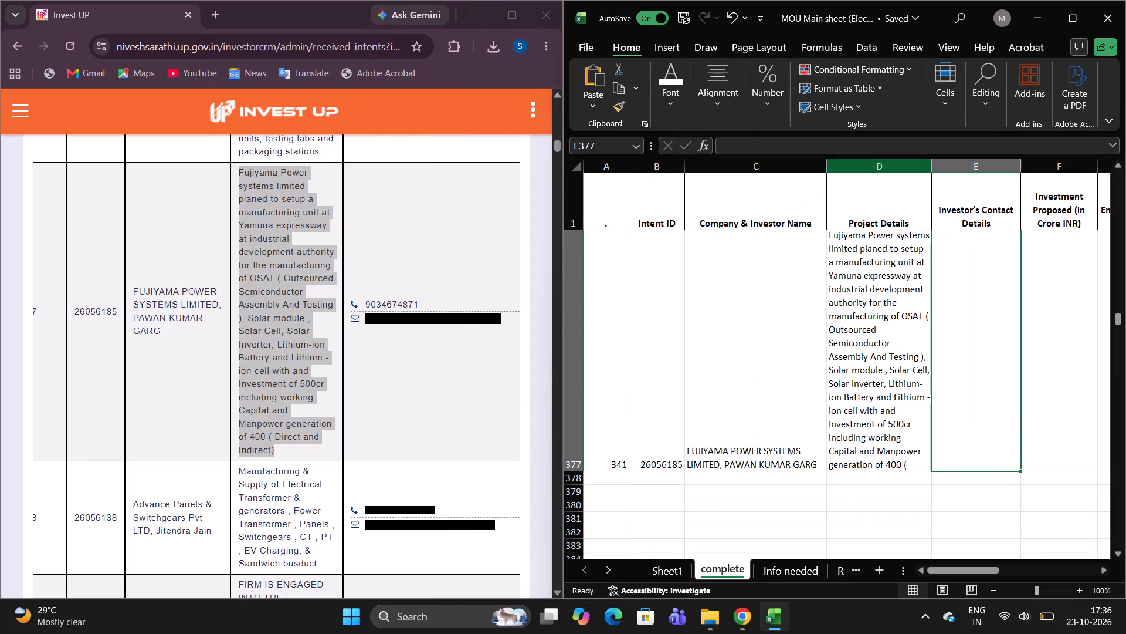
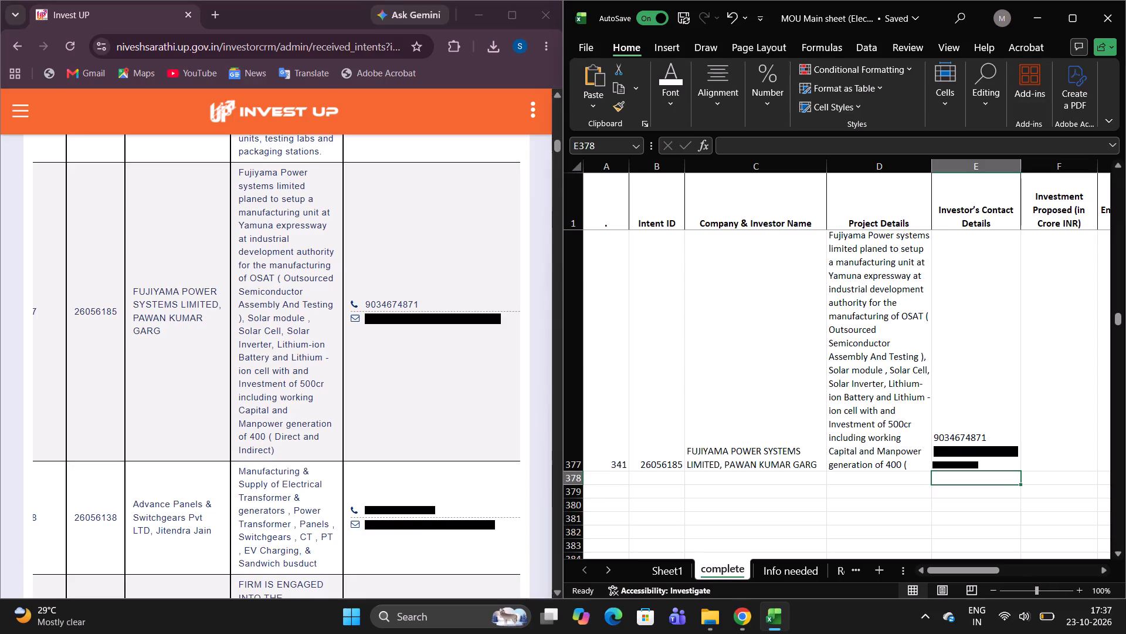
For intent 26056185 in row 377, enter 500 as the proposed investment and 400 as the employment.
{"action": "scroll", "coordinate": [386, 350], "scroll_direction": "left", "scroll_amount": 1}
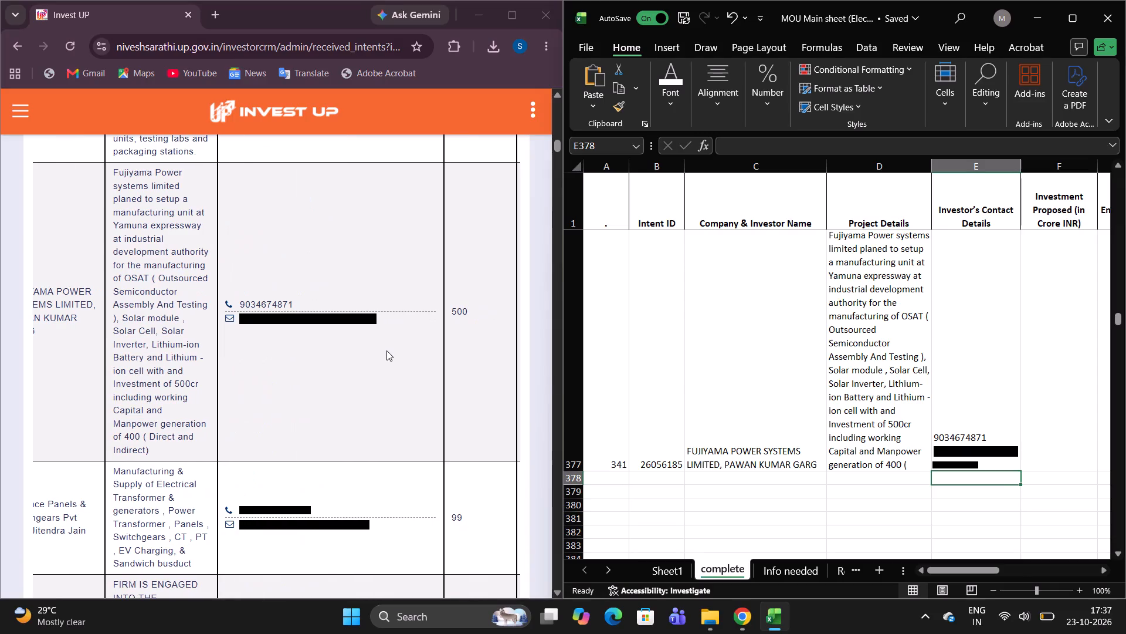
{"action": "scroll", "coordinate": [386, 350], "scroll_direction": "left", "scroll_amount": 2}
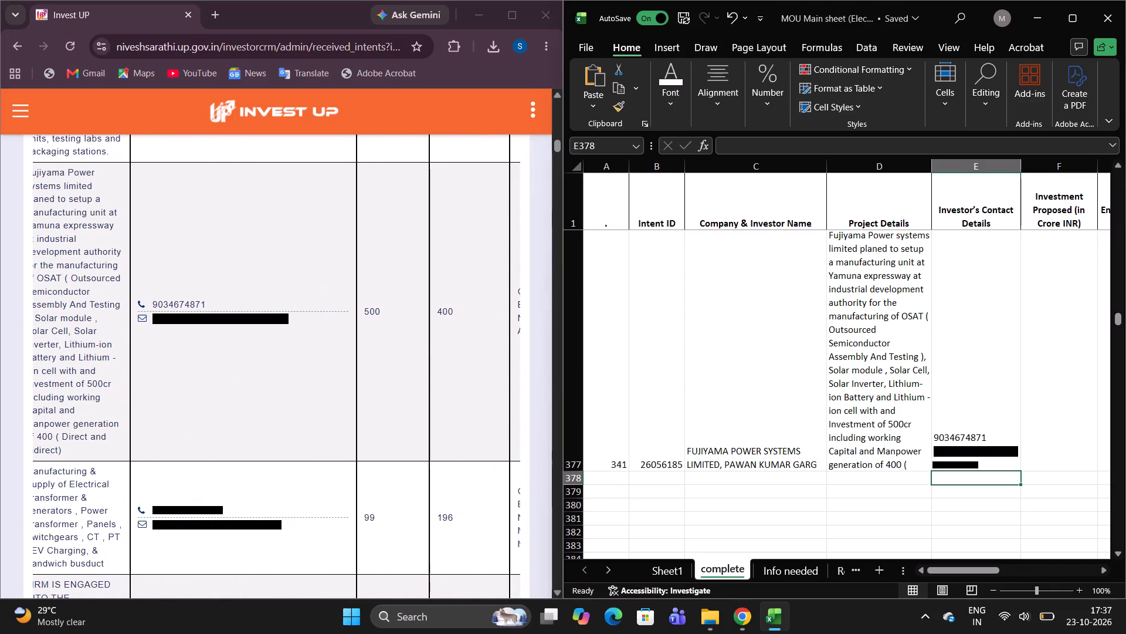
{"action": "left_click", "coordinate": [1070, 353]}
{"action": "type", "text": "500"}
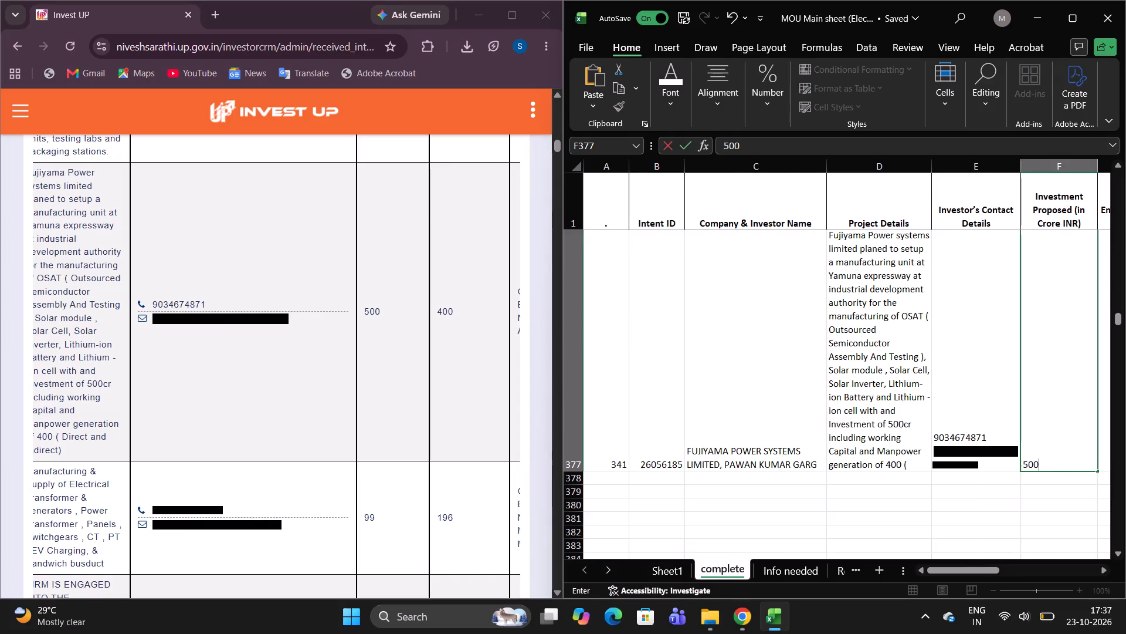
{"action": "key", "text": "Right"}
{"action": "type", "text": "400"}
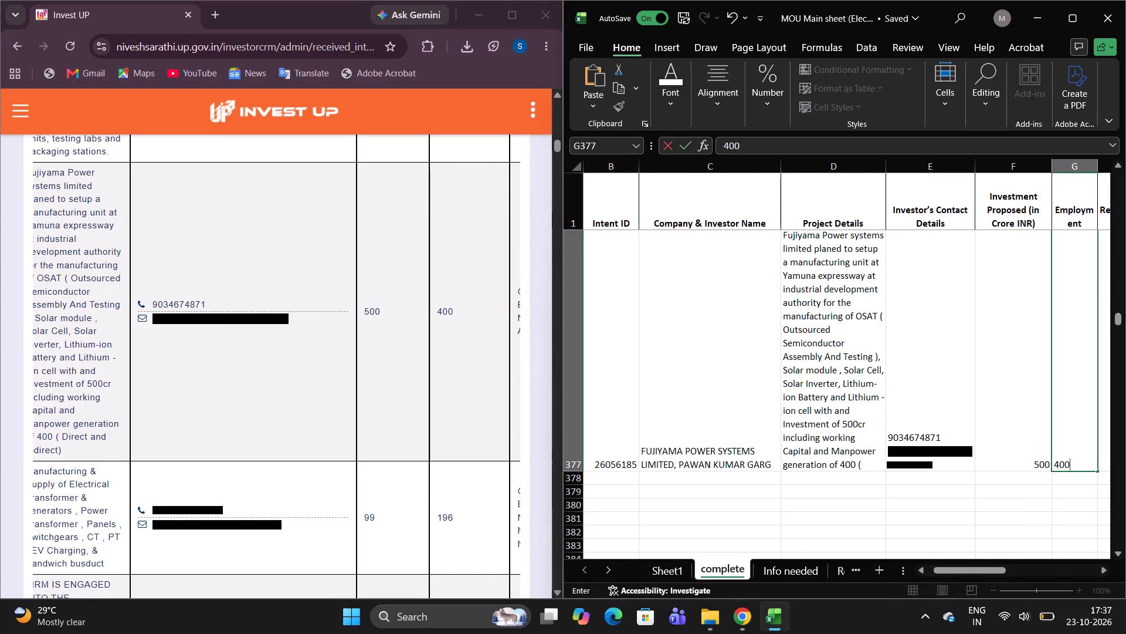
{"action": "key", "text": "Right"}
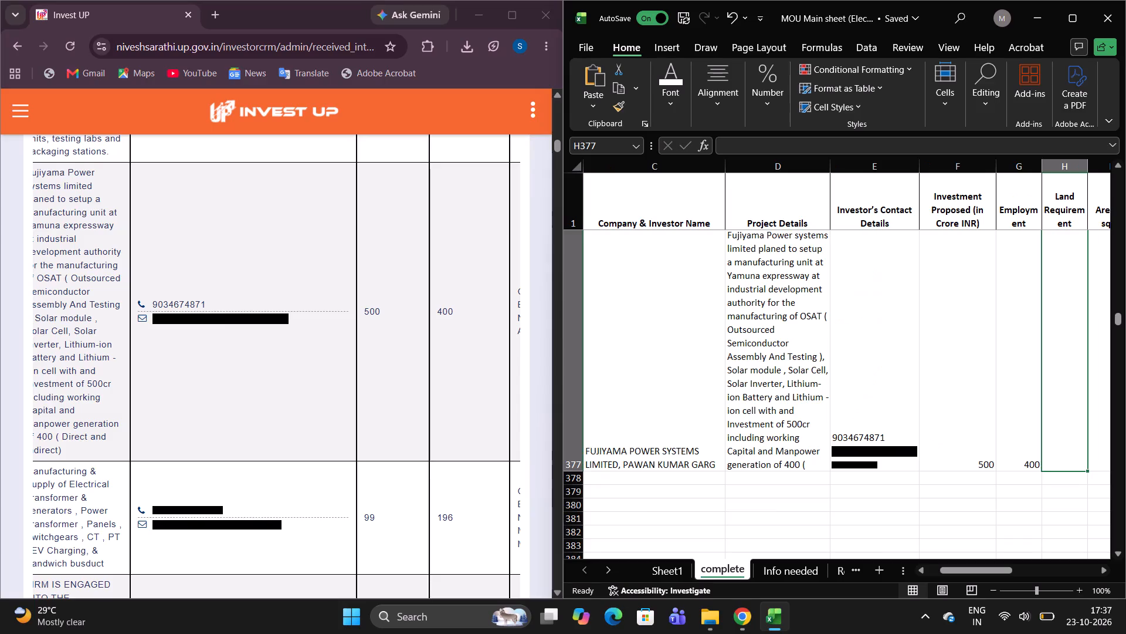
{"action": "scroll", "coordinate": [335, 414], "scroll_direction": "left", "scroll_amount": 2}
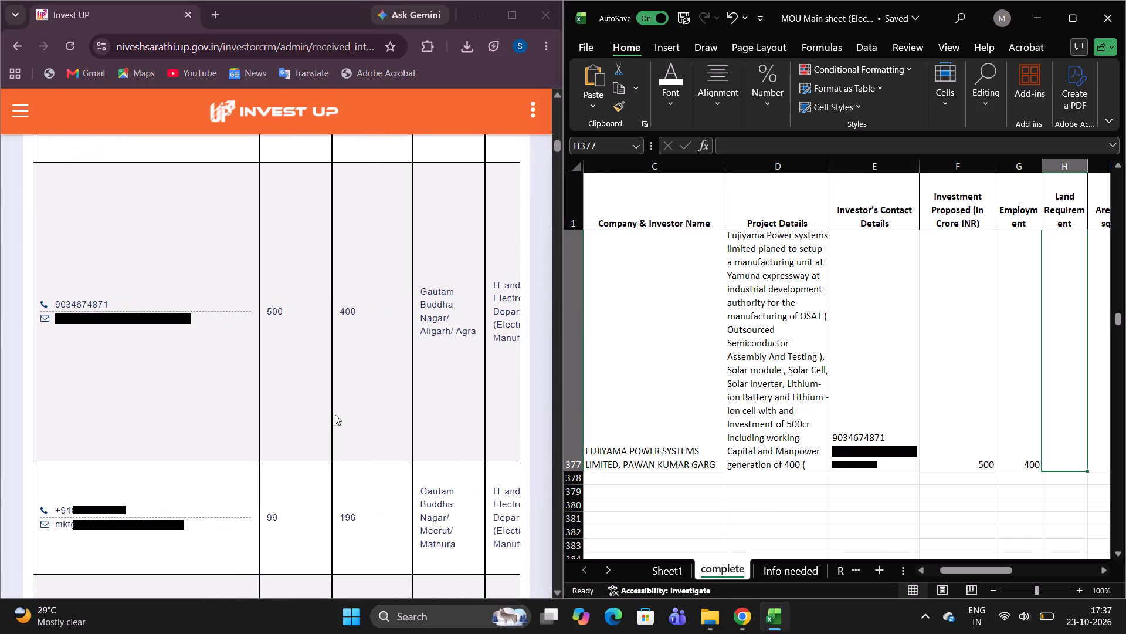
{"action": "scroll", "coordinate": [335, 414], "scroll_direction": "left", "scroll_amount": 2}
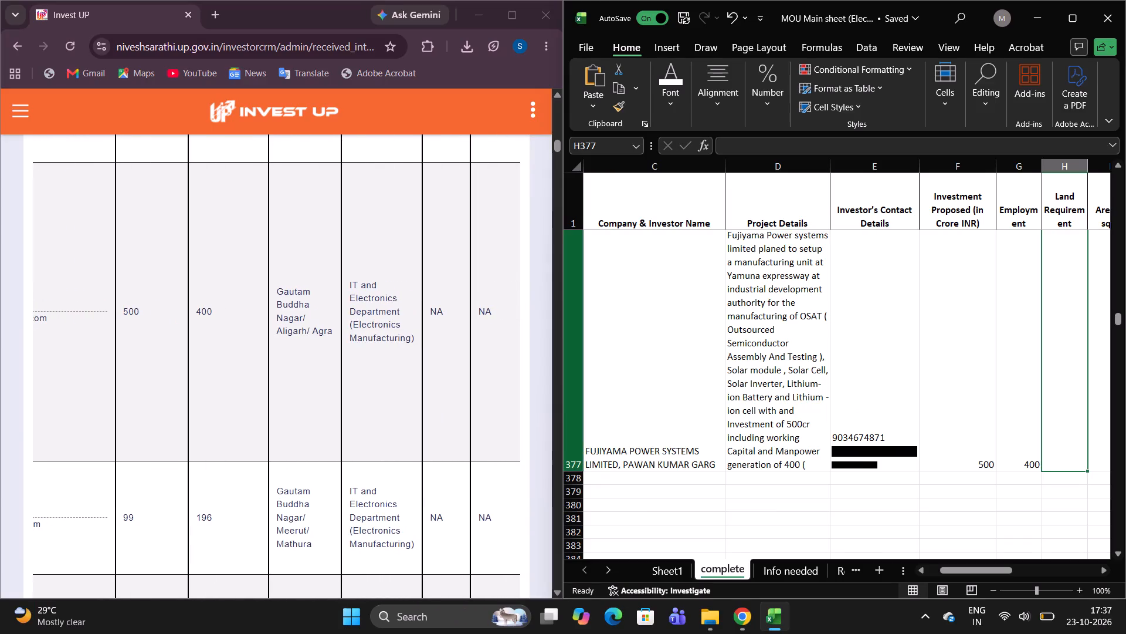
{"action": "scroll", "coordinate": [1030, 419], "scroll_direction": "left", "scroll_amount": 4}
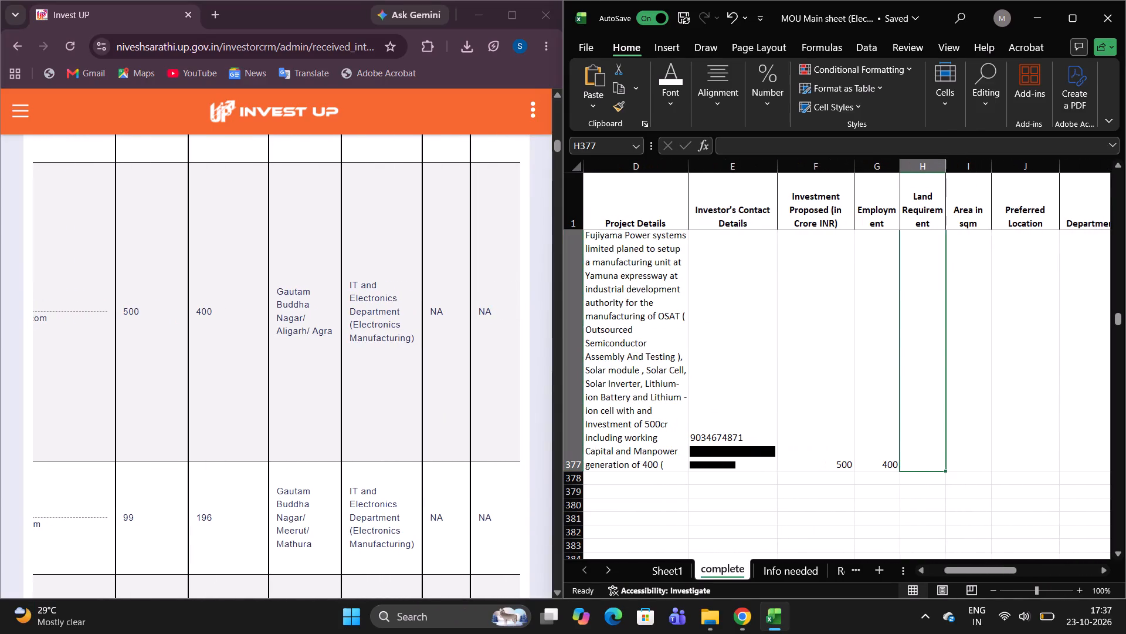
{"action": "left_click", "coordinate": [1030, 419]}
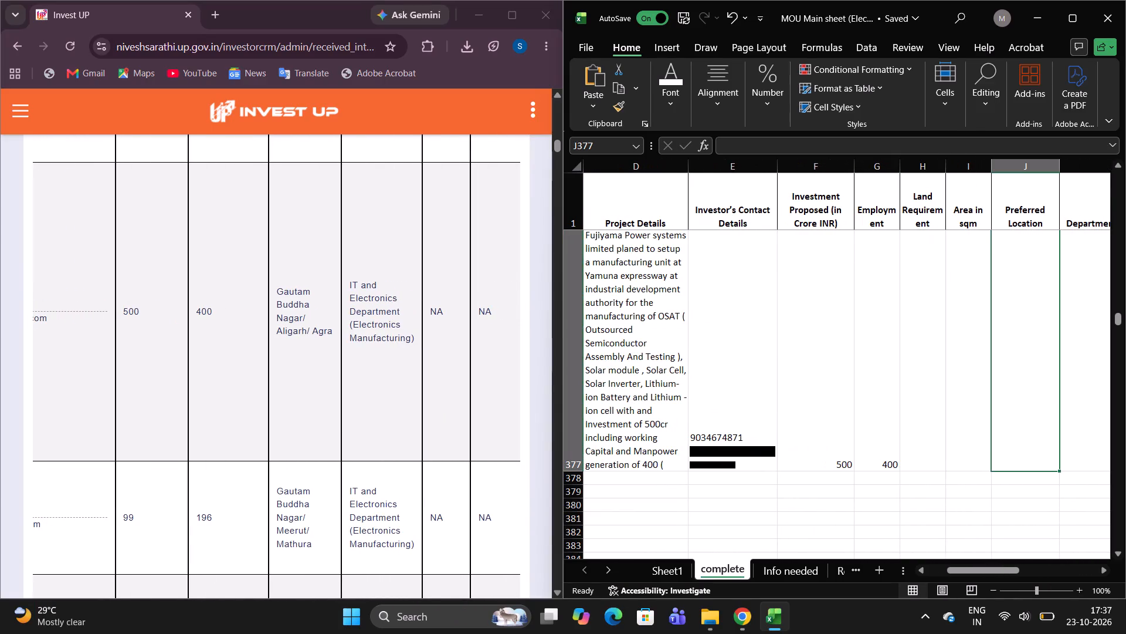
{"action": "left_click", "coordinate": [1030, 419]}
{"action": "double_click", "coordinate": [1030, 419]}
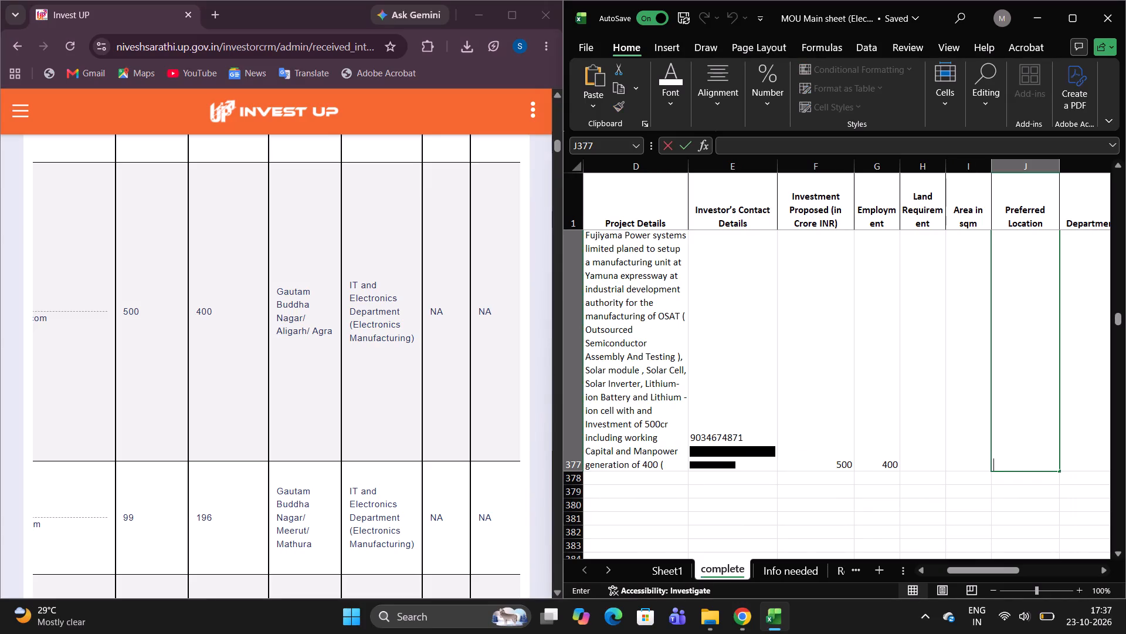
{"action": "key", "text": "g"}
{"action": "type", "text": "autam"}
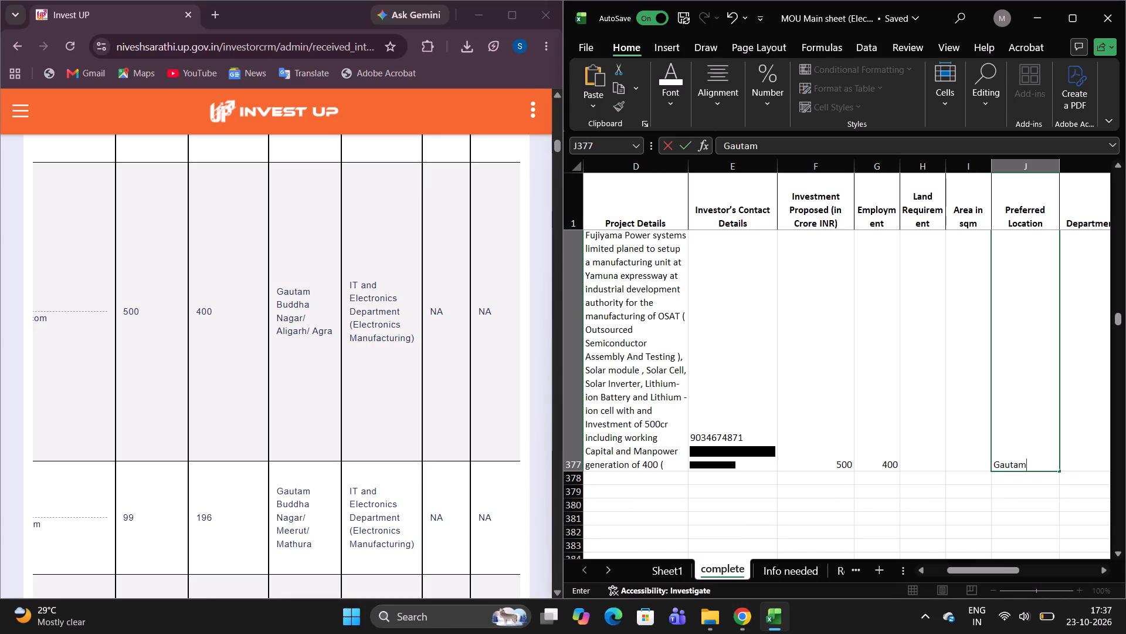
{"action": "key", "text": "space"}
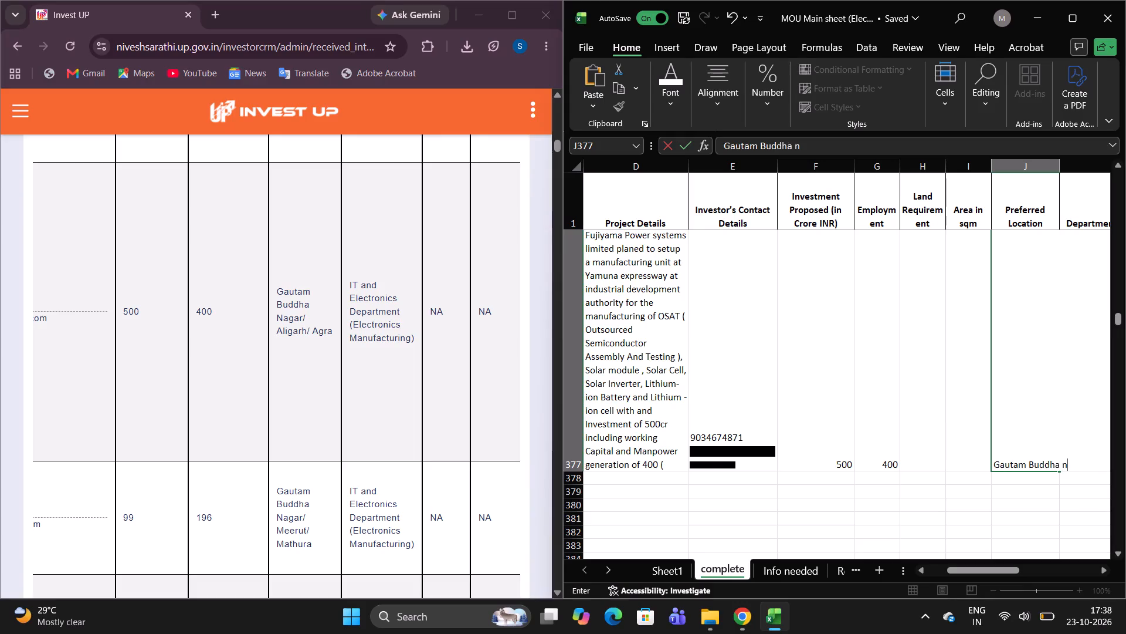
{"action": "key", "text": "BackSpace"}
{"action": "key", "text": "g"}
{"action": "key", "text": "BackSpace"}
{"action": "type", "text": "agar"}
{"action": "key", "text": "slash"}
{"action": "key", "text": "a"}
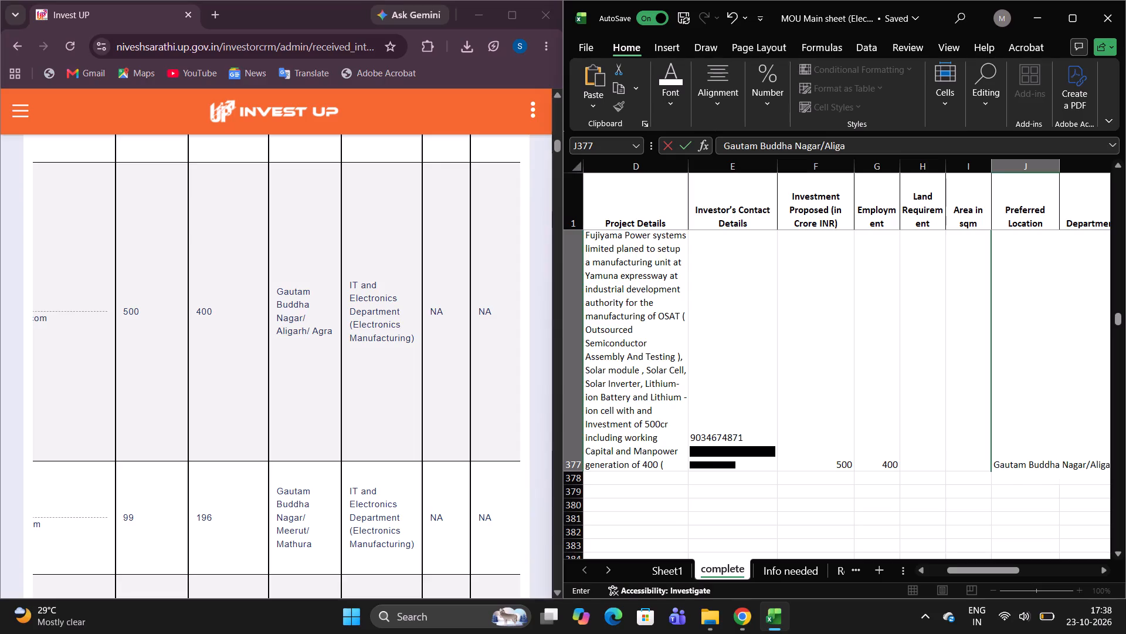
{"action": "key", "text": "slash"}
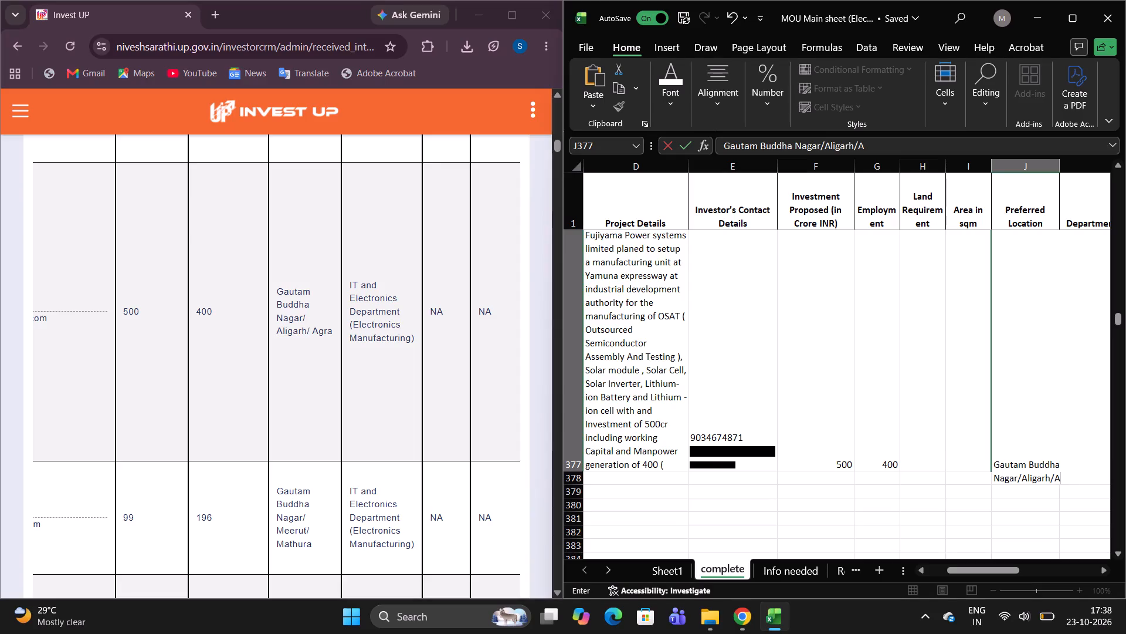
{"action": "type", "text": "grs"}
{"action": "key", "text": "BackSpace"}
{"action": "key", "text": "a"}
{"action": "key", "text": "Return"}
Enter IT and Electronics Department(Electronics Manufacturing) as the department name for intent 26056185 in row 377.
{"action": "scroll", "coordinate": [1030, 419], "scroll_direction": "left", "scroll_amount": 1}
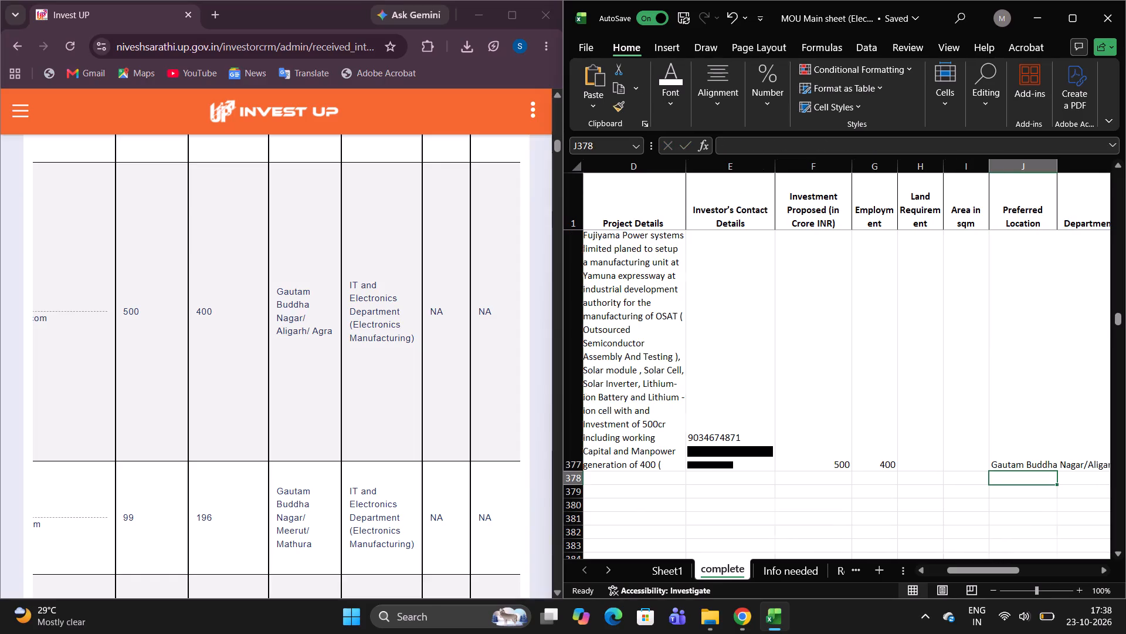
{"action": "scroll", "coordinate": [1030, 419], "scroll_direction": "left", "scroll_amount": 1}
{"action": "left_click", "coordinate": [1030, 419]}
{"action": "left_click", "coordinate": [1030, 419]}
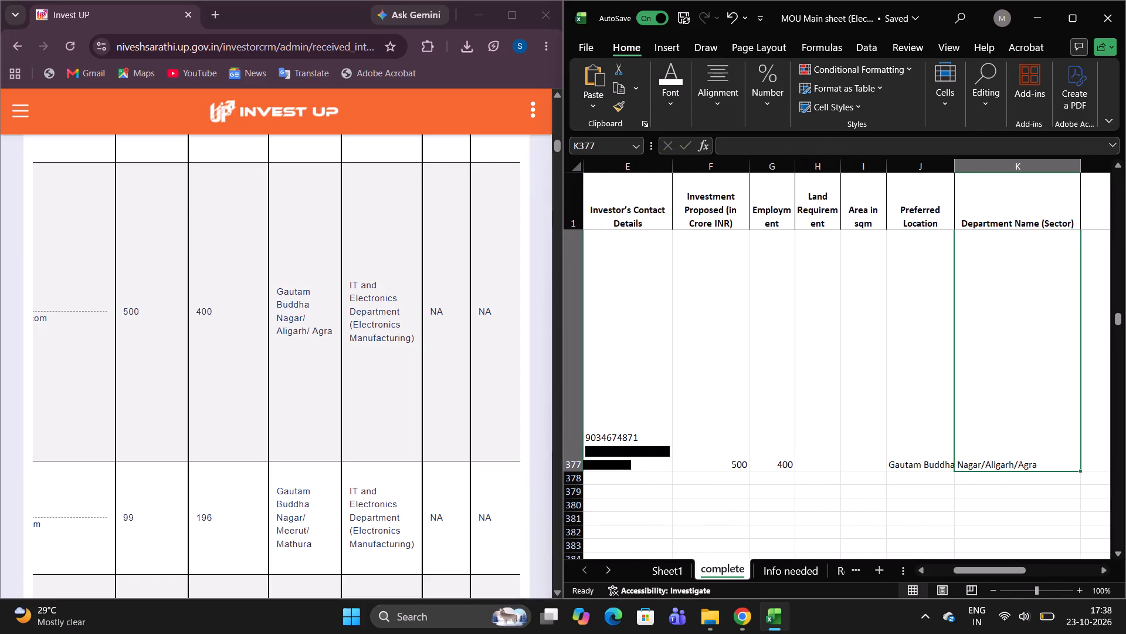
{"action": "key", "text": "i"}
{"action": "key", "text": "Return"}
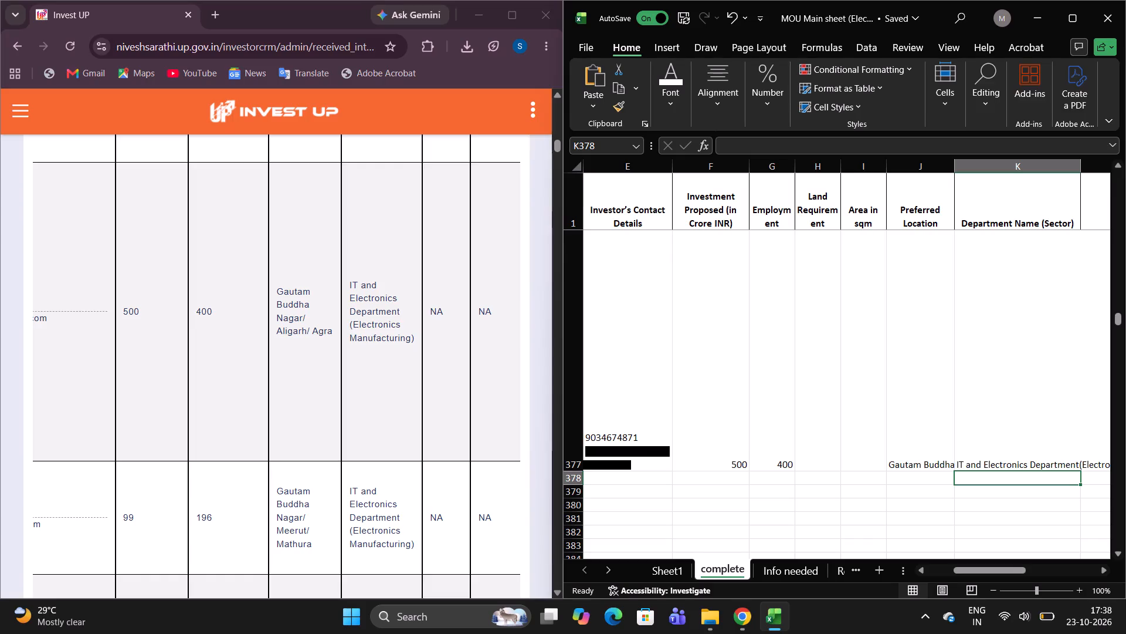
Examine the Invest UP portal's details for the Thermocool Home Appliances intent, 26056199, across its investment, employment, location, department and status columns.
{"action": "scroll", "coordinate": [259, 391], "scroll_direction": "right", "scroll_amount": 6}
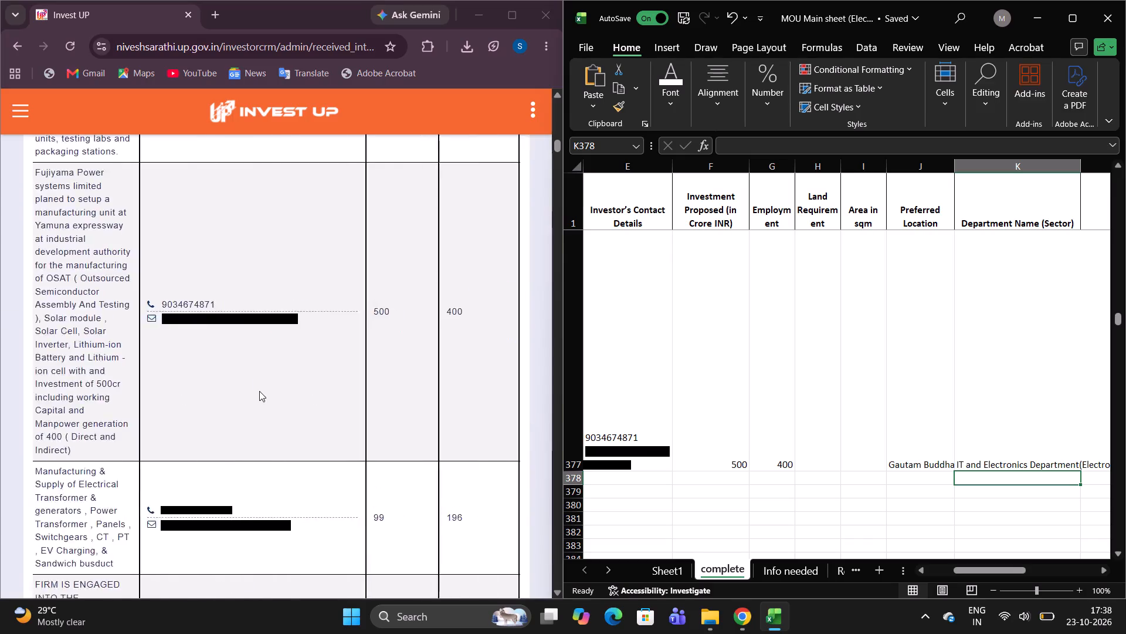
{"action": "scroll", "coordinate": [259, 391], "scroll_direction": "up", "scroll_amount": 1}
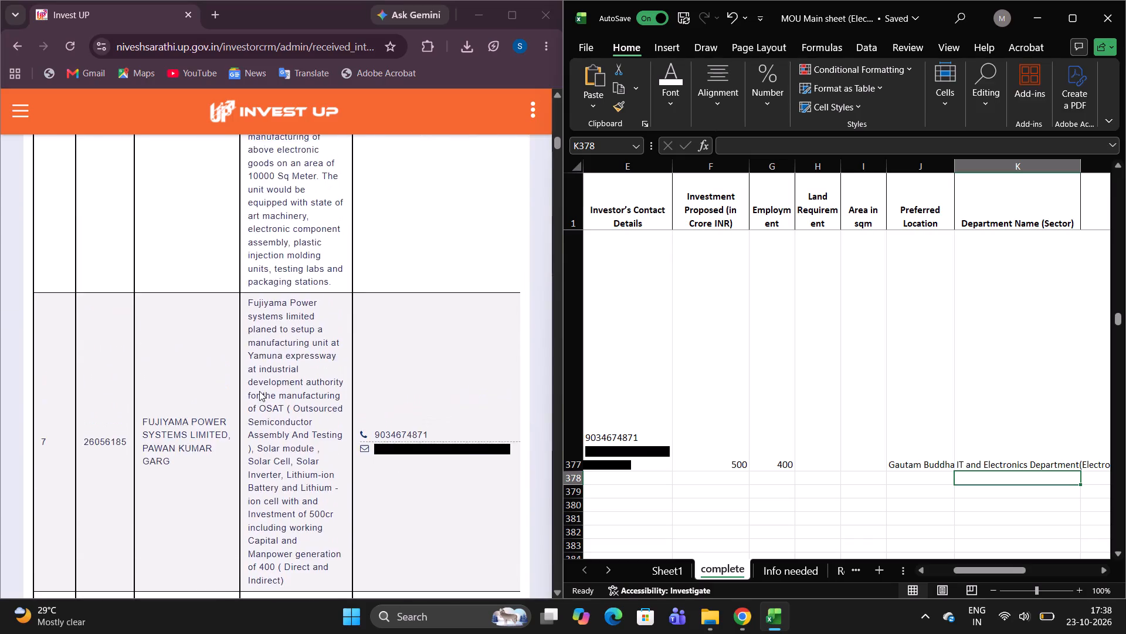
{"action": "scroll", "coordinate": [259, 391], "scroll_direction": "up", "scroll_amount": 2}
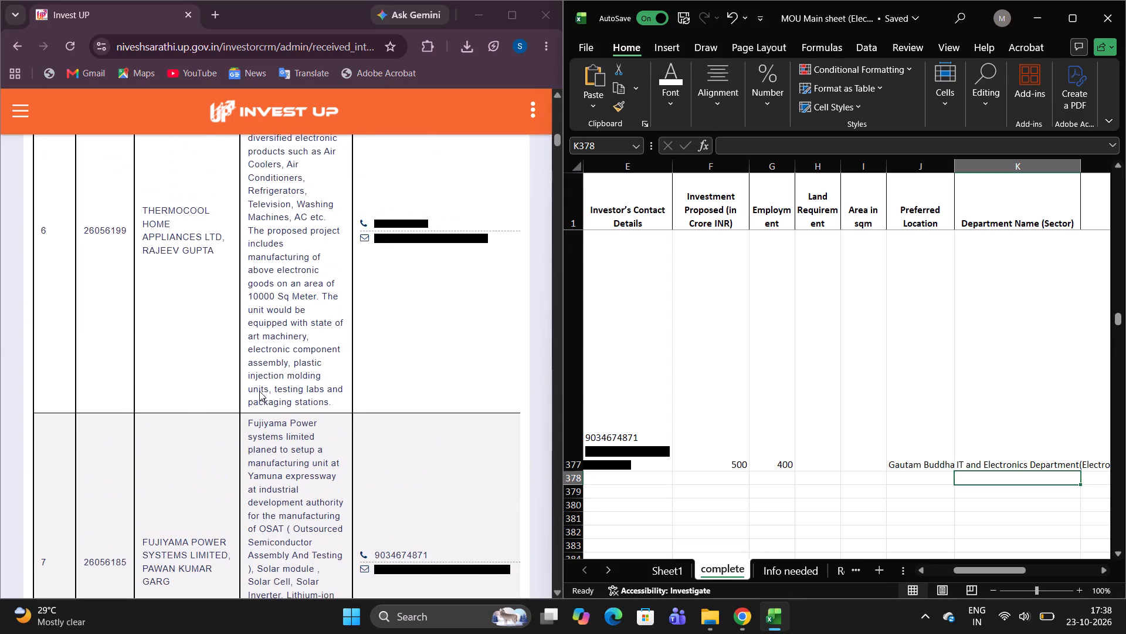
{"action": "scroll", "coordinate": [259, 391], "scroll_direction": "up", "scroll_amount": 1}
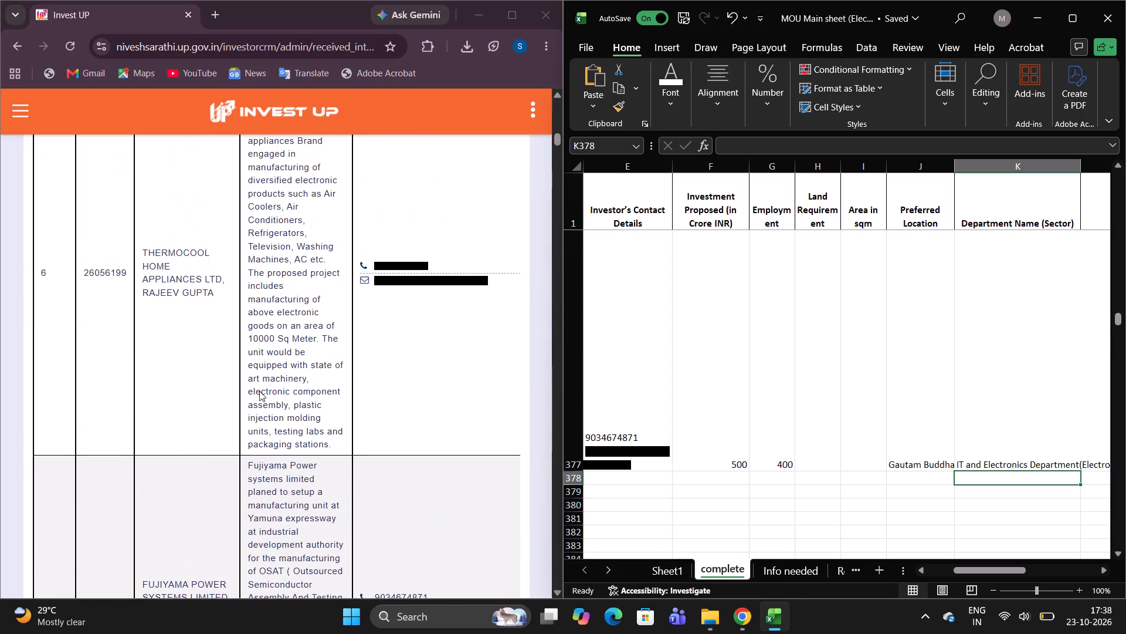
{"action": "scroll", "coordinate": [415, 328], "scroll_direction": "left", "scroll_amount": 5}
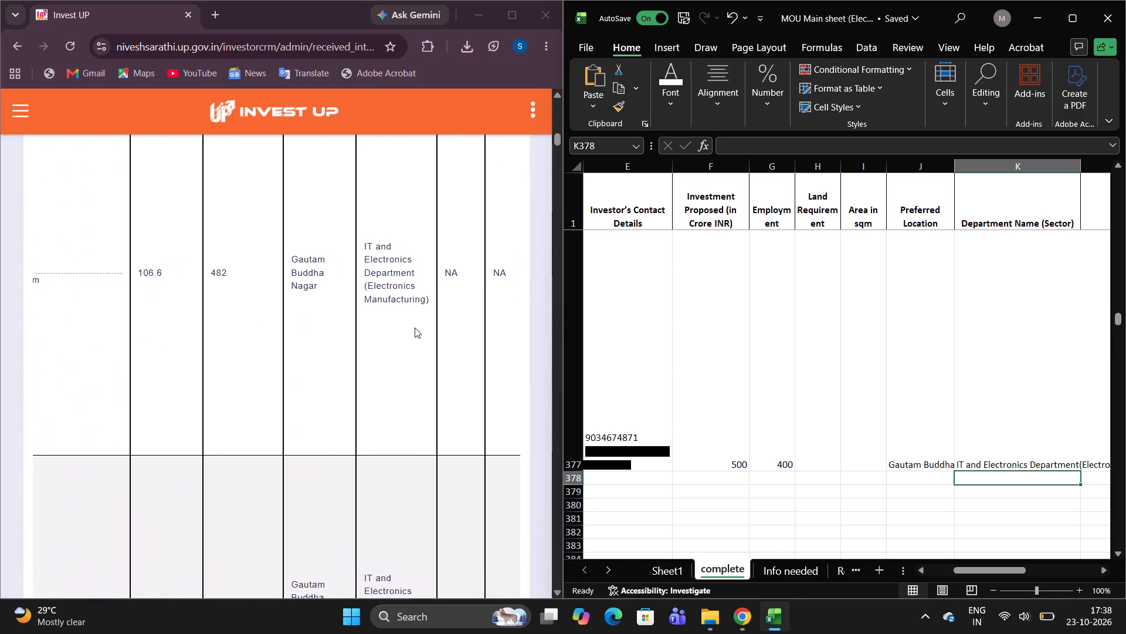
{"action": "scroll", "coordinate": [415, 328], "scroll_direction": "left", "scroll_amount": 5}
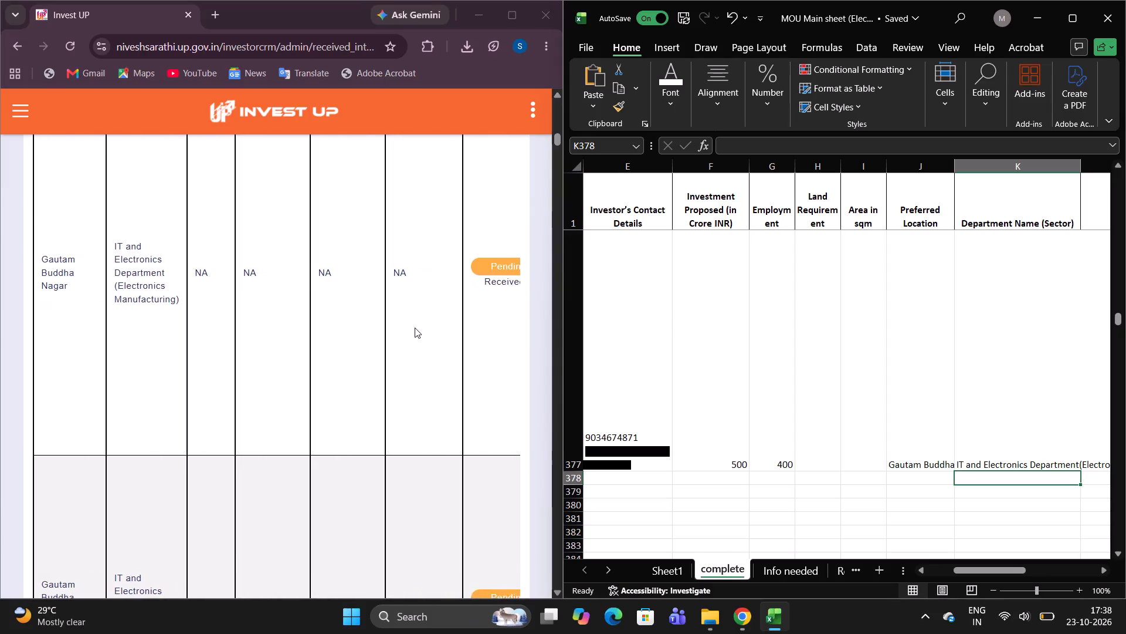
{"action": "scroll", "coordinate": [415, 328], "scroll_direction": "right", "scroll_amount": 5}
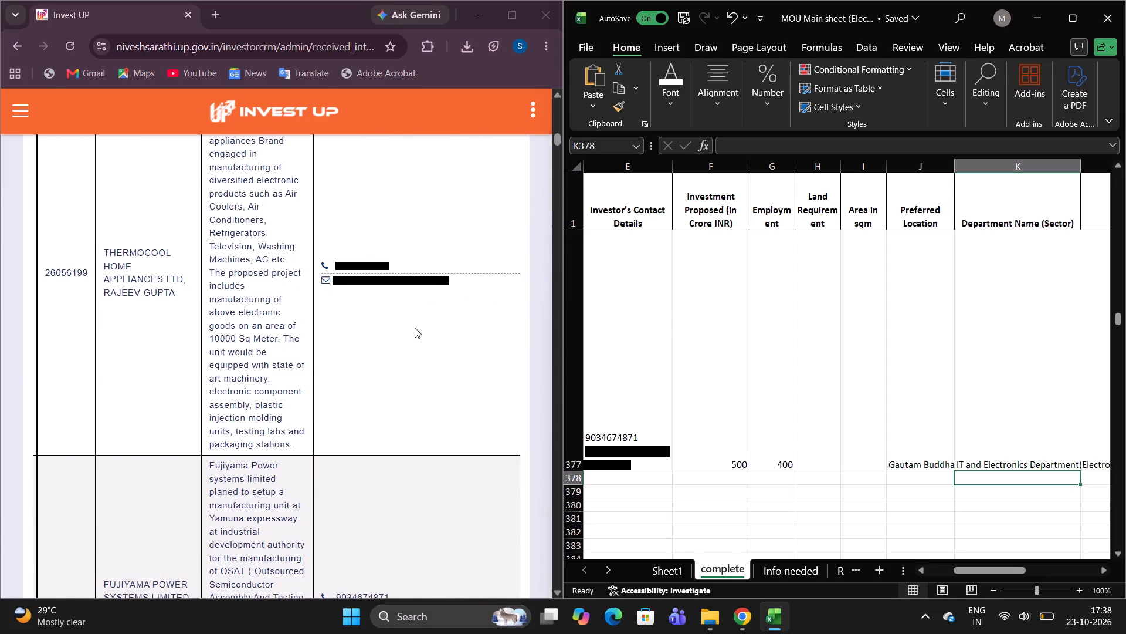
Maximize the workbook window and wrap the text in row 377's preferred location and department name cells.
{"action": "left_click", "coordinate": [1065, 16]}
{"action": "left_click", "coordinate": [355, 350]}
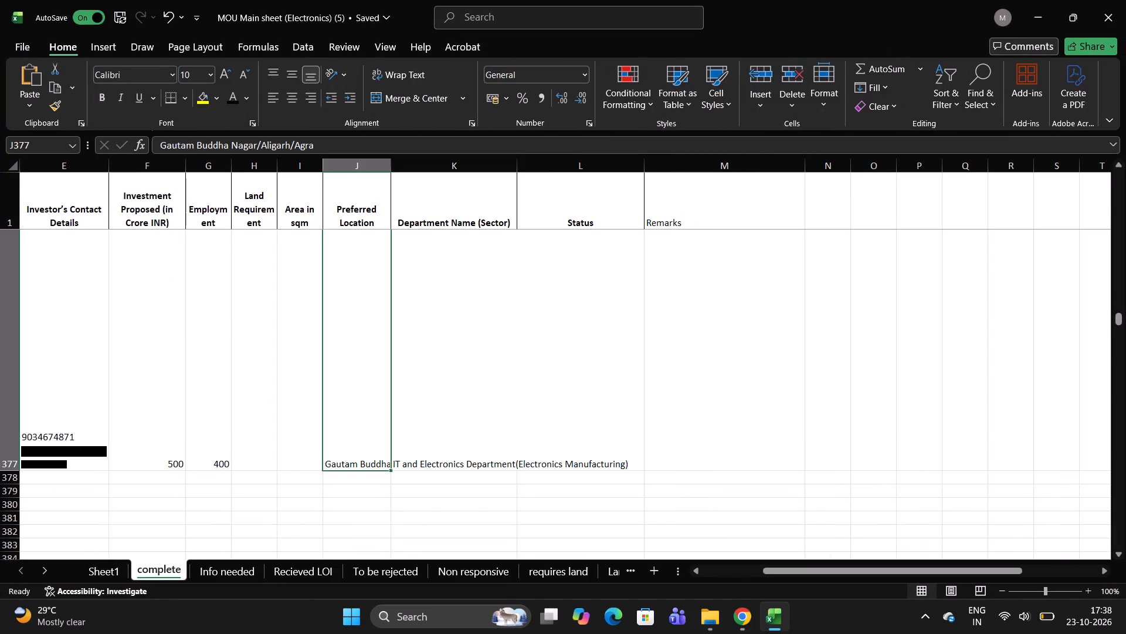
{"action": "left_click", "coordinate": [417, 72]}
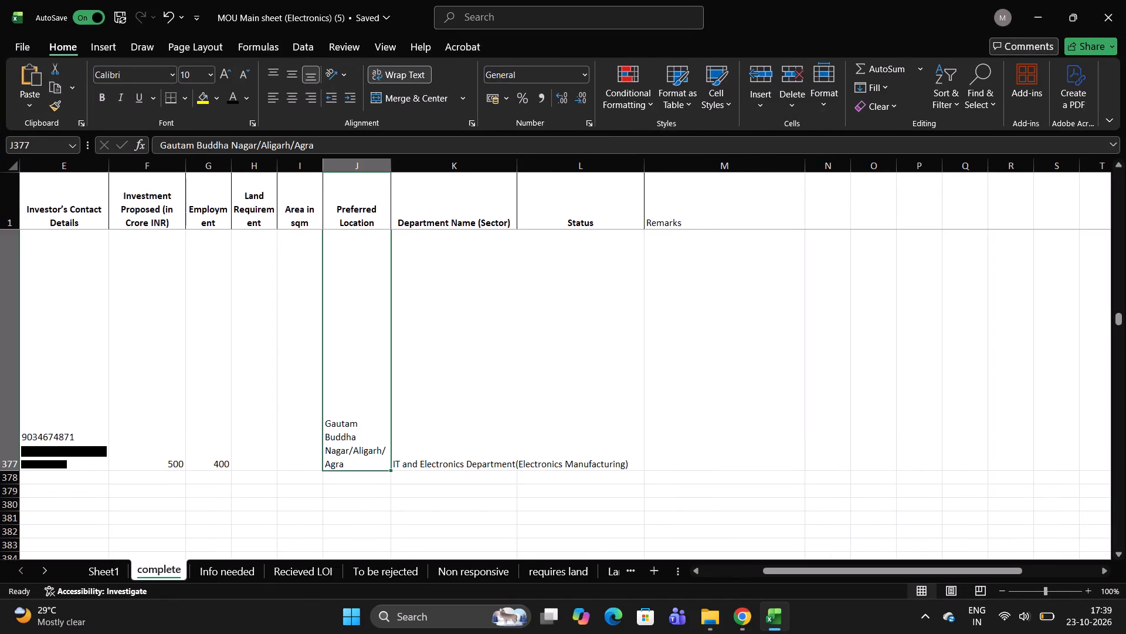
{"action": "left_click", "coordinate": [436, 343]}
{"action": "left_click", "coordinate": [405, 74]}
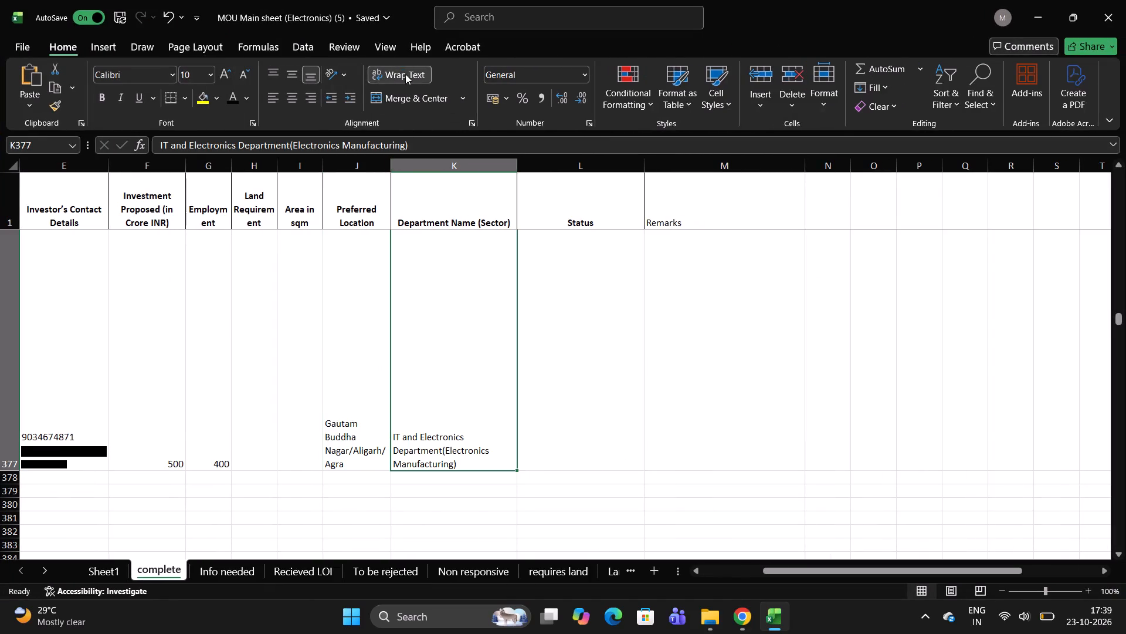
Start the next record in row 378 with serial number 342.
{"action": "scroll", "coordinate": [342, 379], "scroll_direction": "right", "scroll_amount": 3}
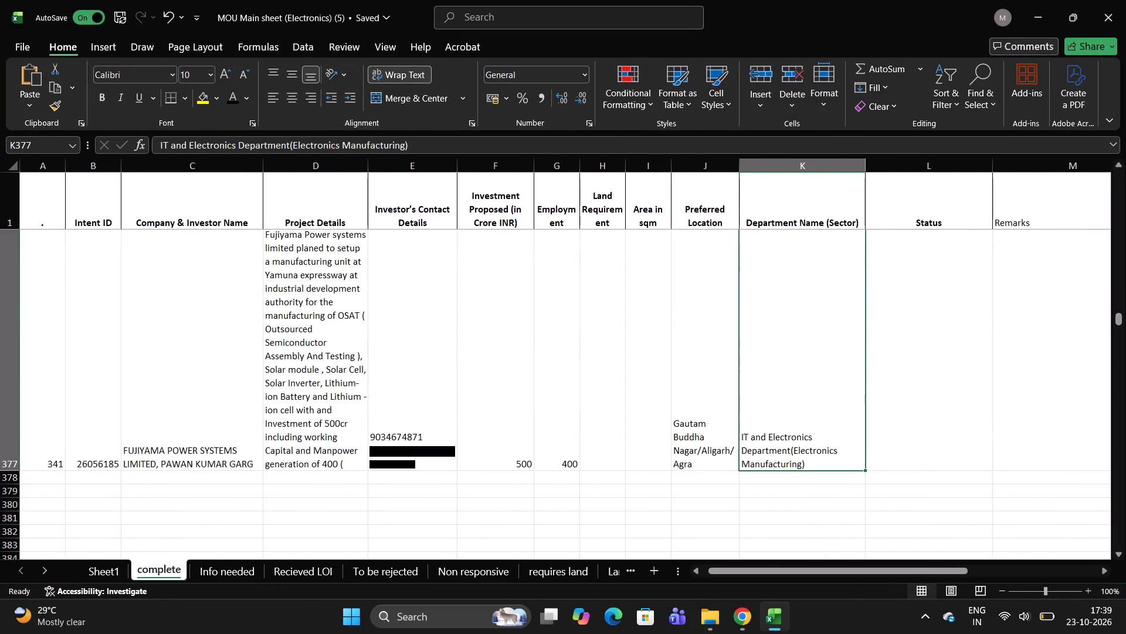
{"action": "left_click", "coordinate": [54, 483]}
{"action": "type", "text": "342"}
{"action": "key", "text": "Right"}
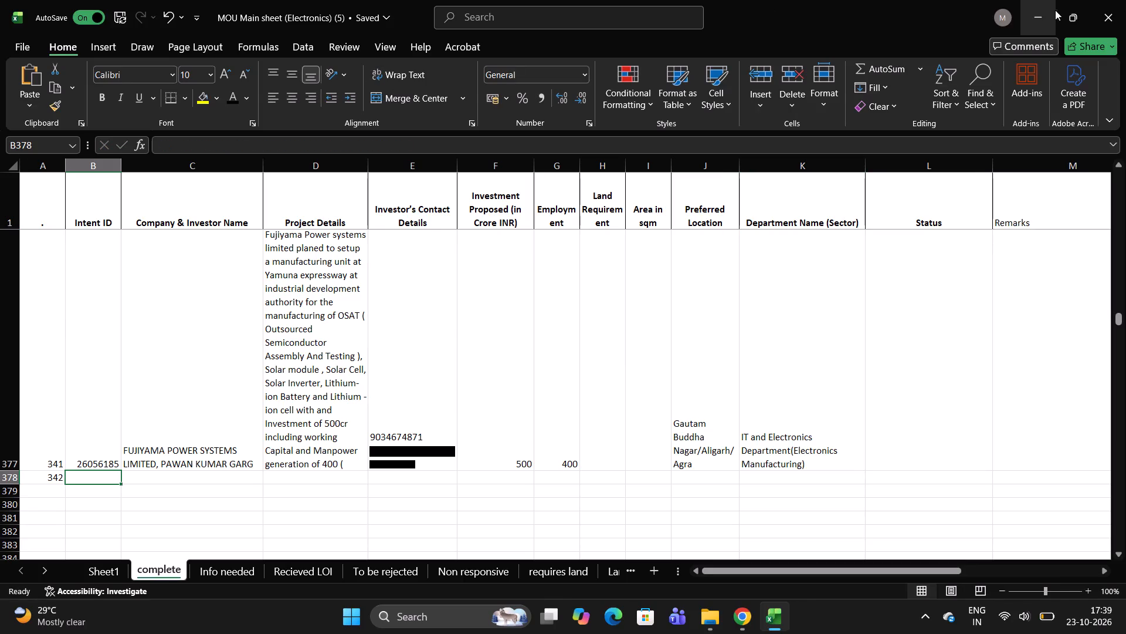
Restore the side-by-side layout of the workbook and the Invest UP portal, with the ID of intent 26056199 in view.
{"action": "left_click", "coordinate": [1009, 110]}
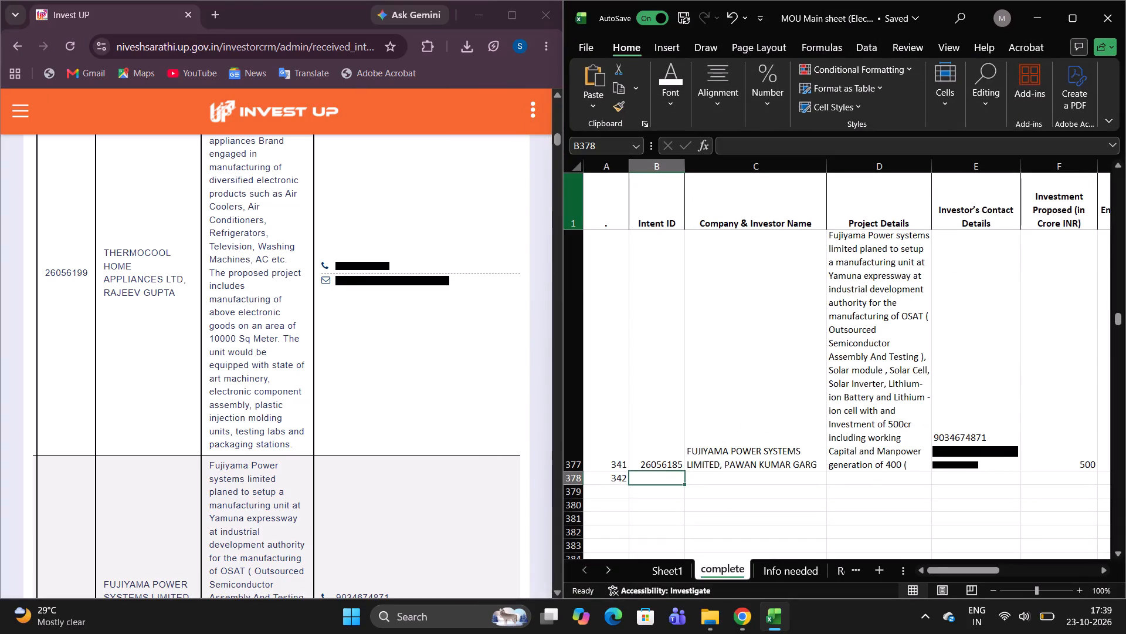
{"action": "scroll", "coordinate": [90, 291], "scroll_direction": "right", "scroll_amount": 1}
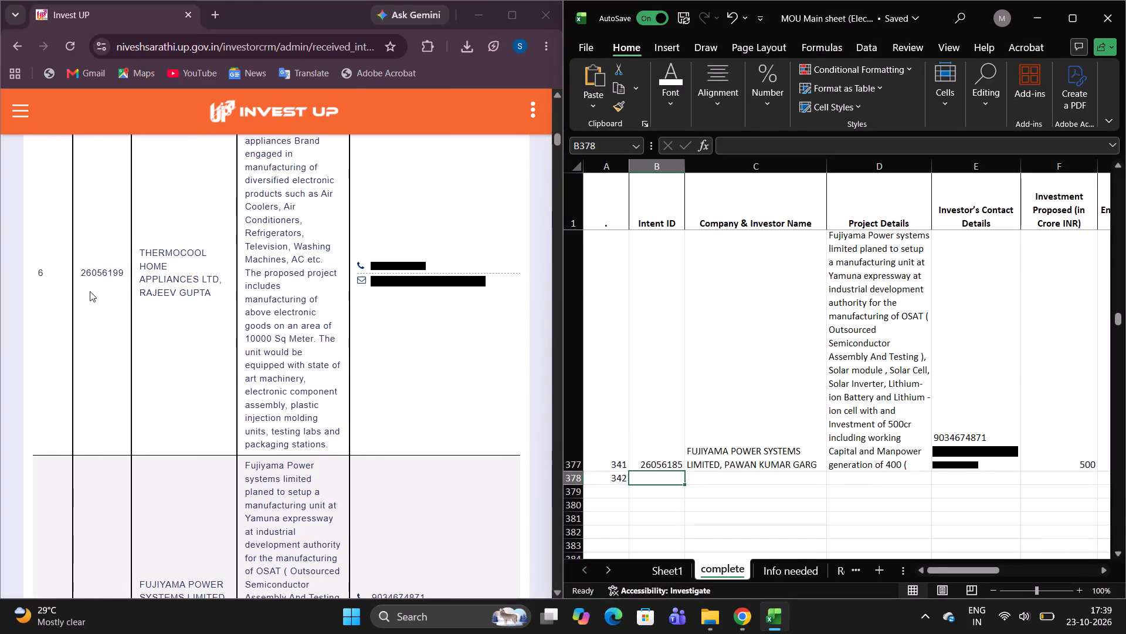
Copy intent ID 26056199 from the Invest UP portal into cell B378, matching the destination formatting.
{"action": "scroll", "coordinate": [90, 291], "scroll_direction": "right", "scroll_amount": 1}
{"action": "left_click_drag", "start_coordinate": [125, 271], "coordinate": [57, 261]}
{"action": "key", "text": "ctrl+c"}
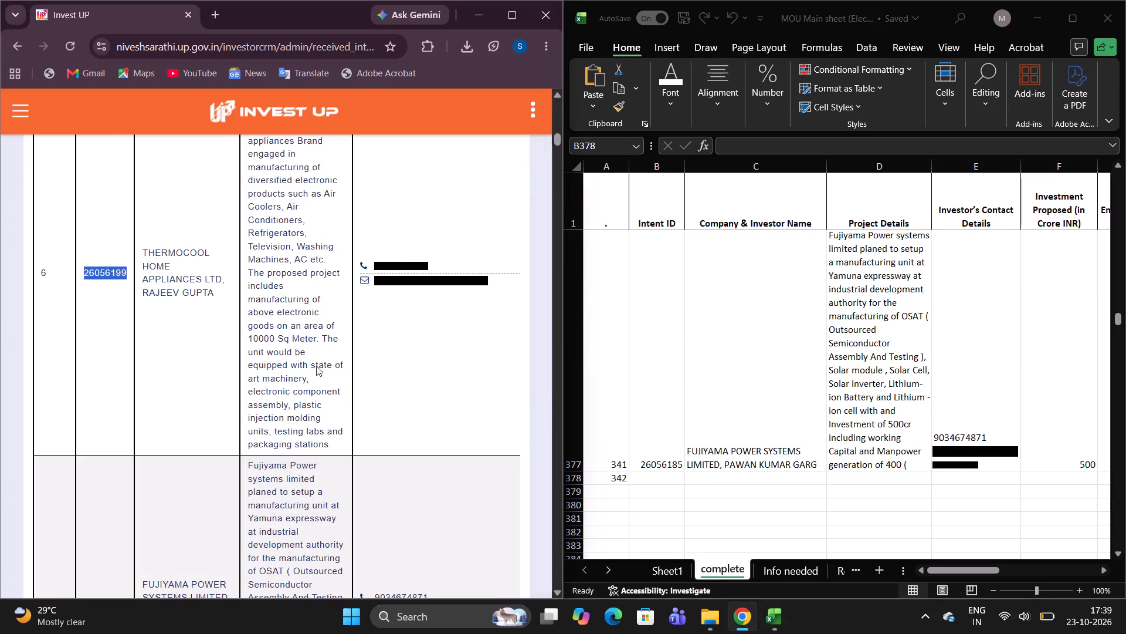
{"action": "left_click", "coordinate": [649, 476]}
{"action": "key", "text": "ctrl+v"}
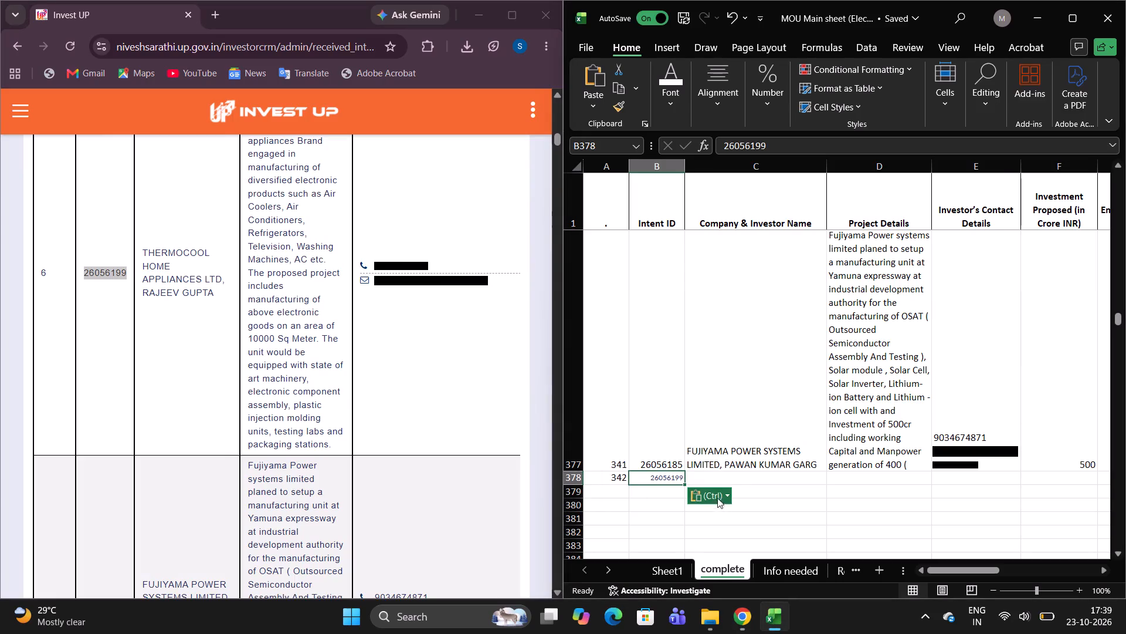
{"action": "left_click", "coordinate": [714, 493]}
{"action": "left_click", "coordinate": [718, 543]}
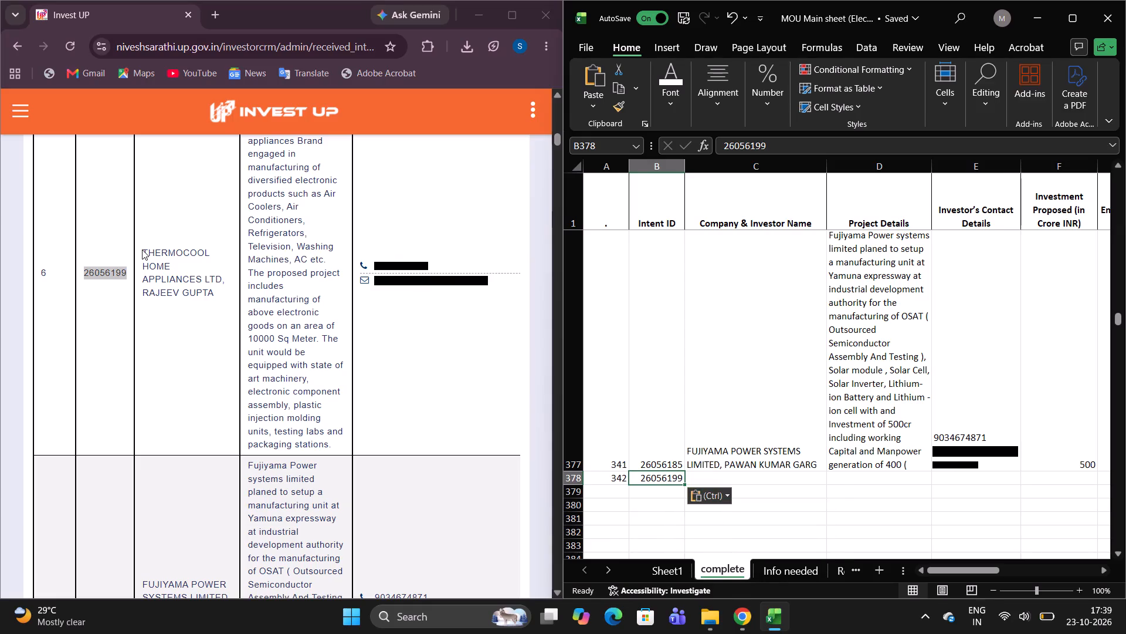
Copy the Thermocool Home Appliances Ltd company and investor name from the portal into cell C378, matching the destination formatting.
{"action": "left_click_drag", "start_coordinate": [143, 252], "coordinate": [225, 312]}
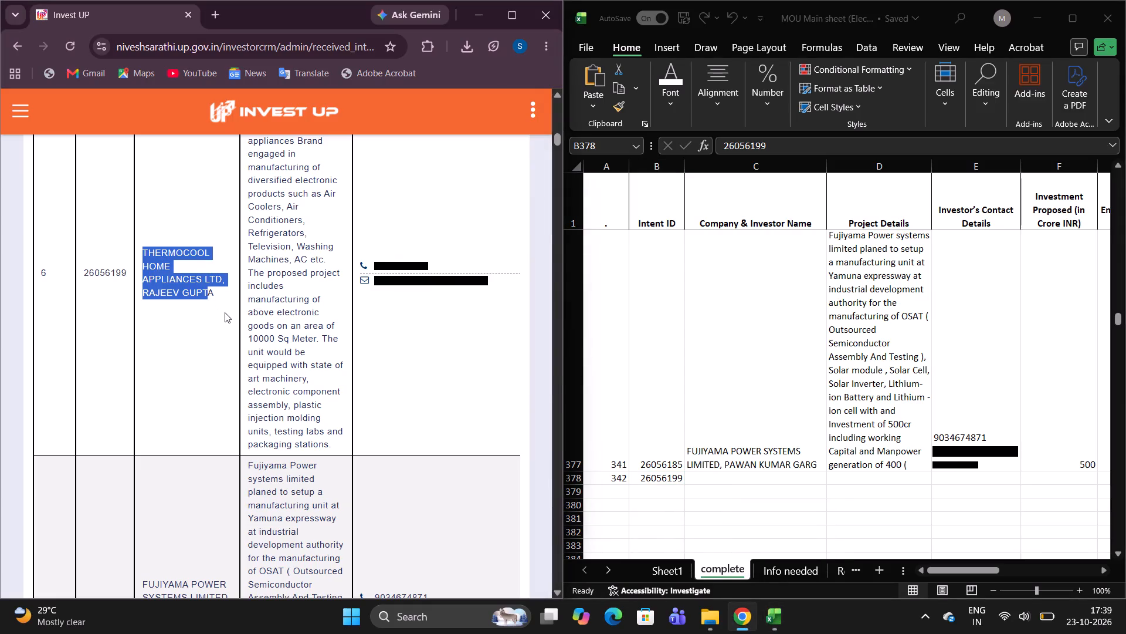
{"action": "left_click_drag", "start_coordinate": [225, 312], "coordinate": [225, 313]}
{"action": "key", "text": "ctrl+c"}
{"action": "left_click", "coordinate": [700, 482]}
{"action": "left_click", "coordinate": [700, 482]}
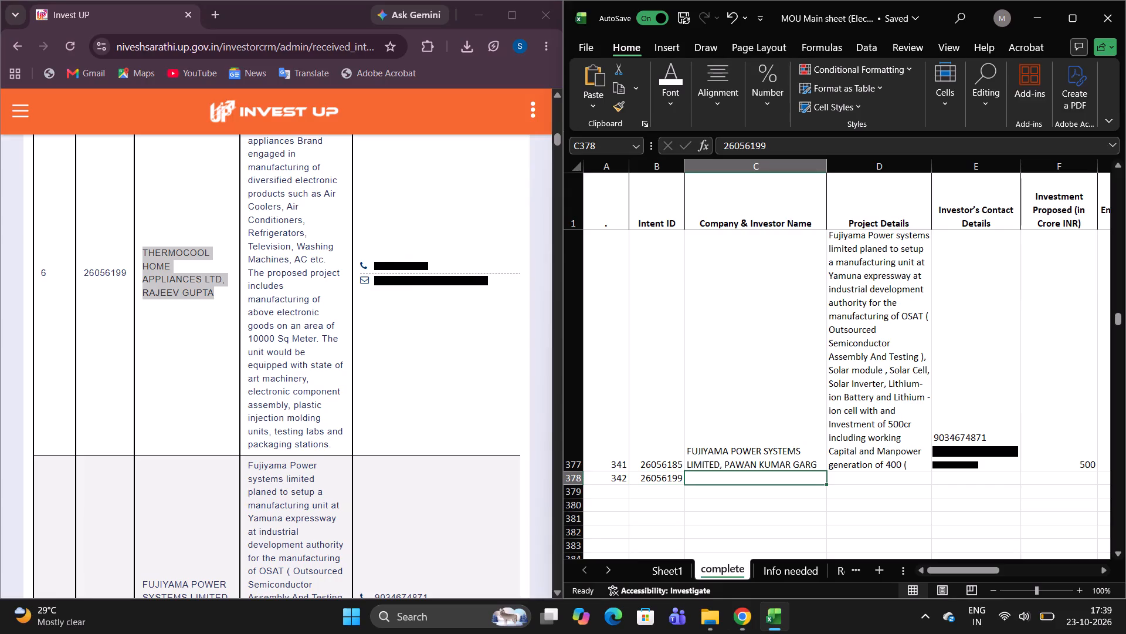
{"action": "key", "text": "ctrl+v"}
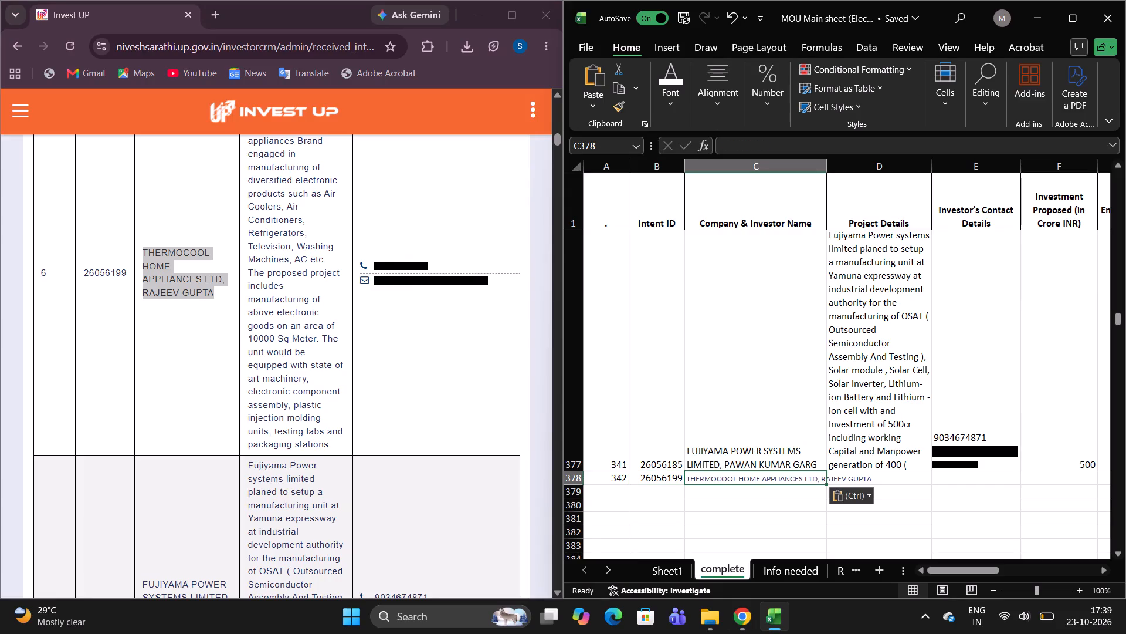
{"action": "left_click", "coordinate": [854, 500]}
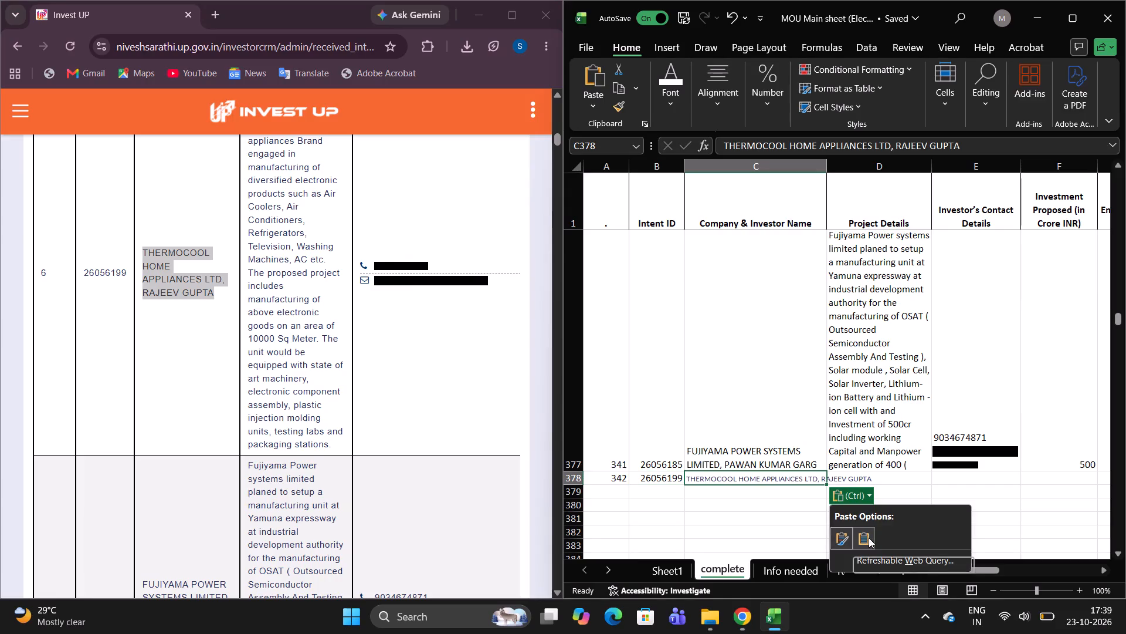
{"action": "left_click", "coordinate": [869, 538]}
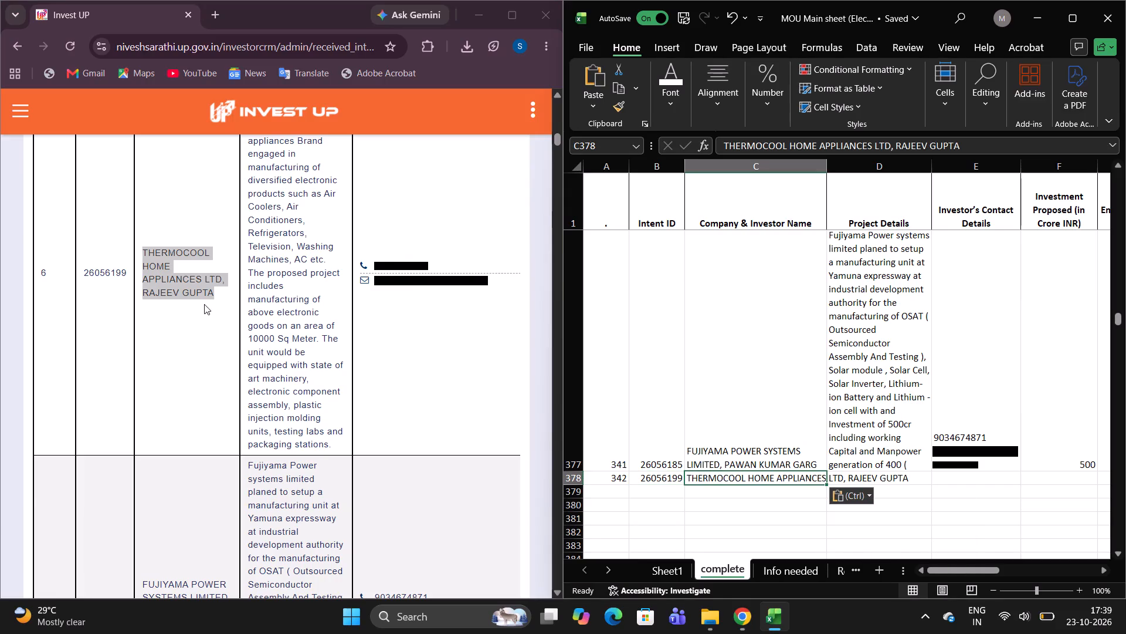
Copy the full Thermocool project description of intent 26056199 from the Invest UP portal.
{"action": "scroll", "coordinate": [204, 304], "scroll_direction": "up", "scroll_amount": 1}
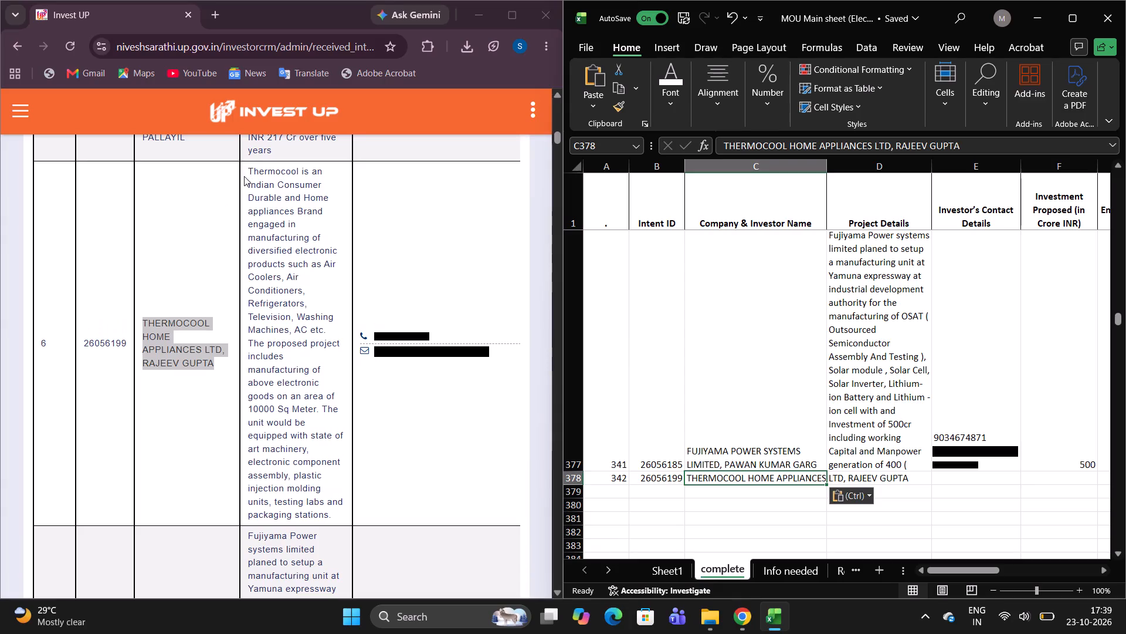
{"action": "left_click_drag", "start_coordinate": [248, 170], "coordinate": [319, 461]}
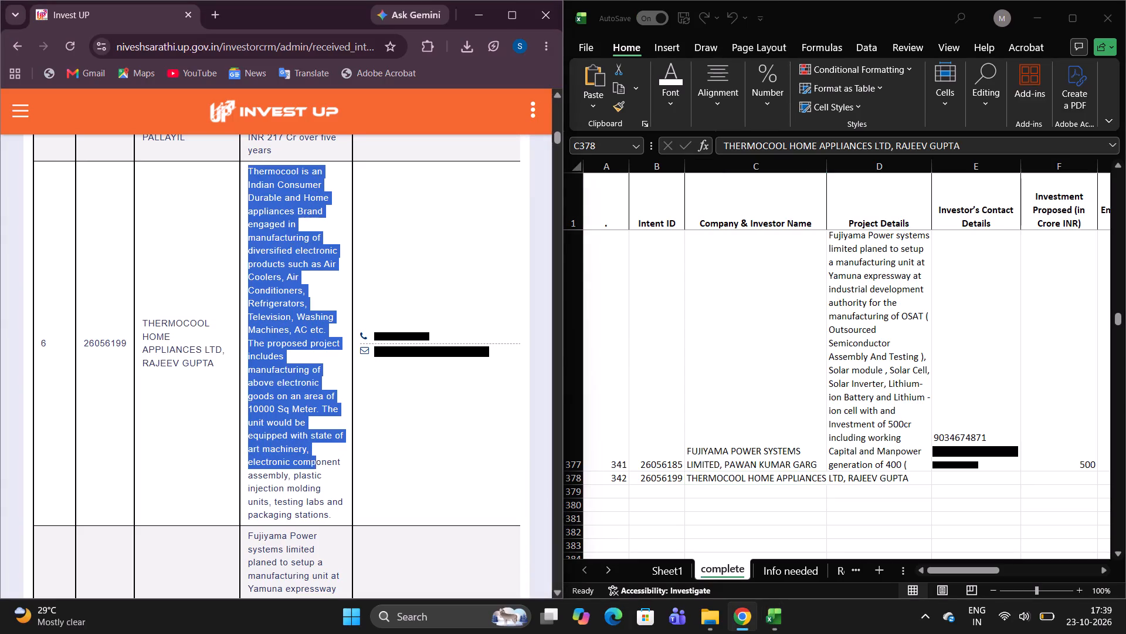
{"action": "left_click_drag", "start_coordinate": [319, 461], "coordinate": [331, 511]}
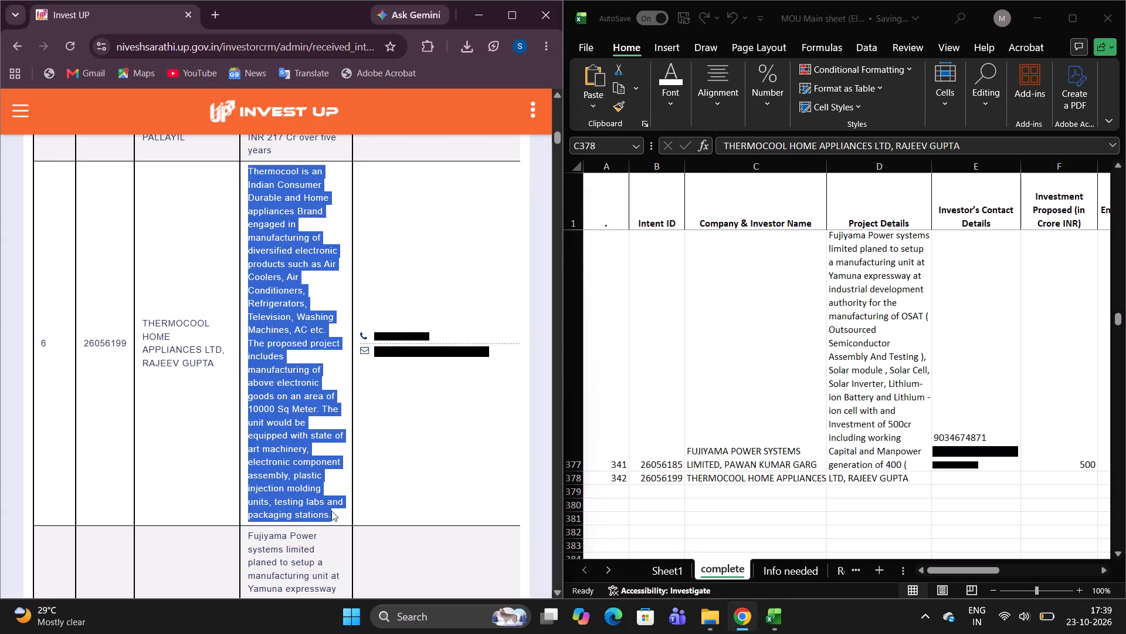
{"action": "key", "text": "ctrl+c"}
Maximize the workbook window, make row 378 much taller and wrap the company and investor name in C378.
{"action": "left_click", "coordinate": [1076, 12]}
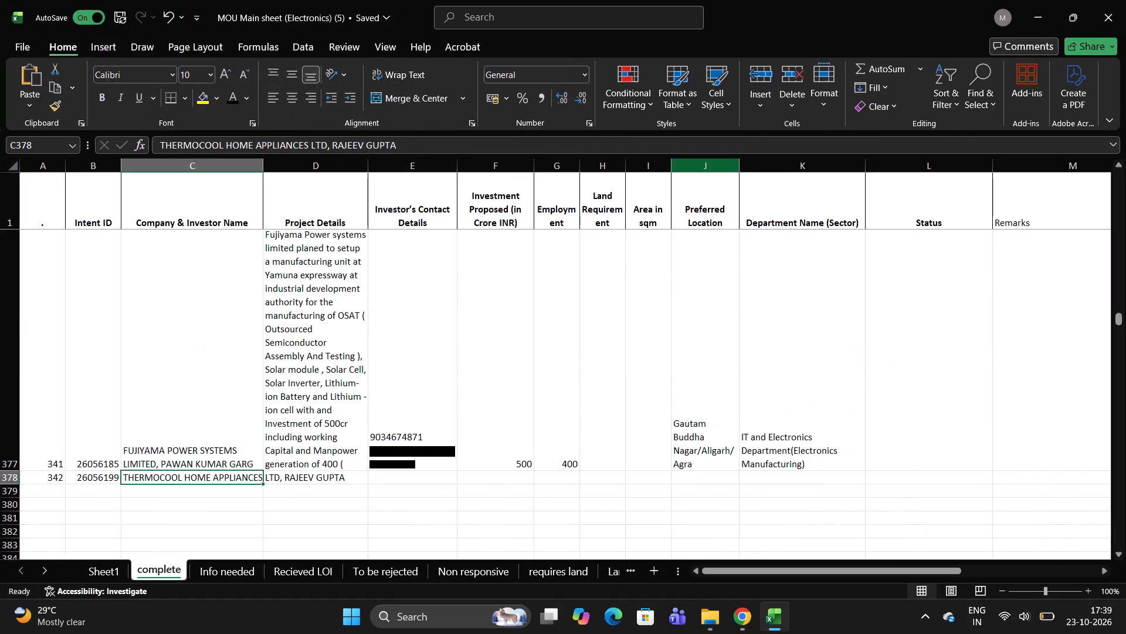
{"action": "left_click_drag", "start_coordinate": [2, 484], "coordinate": [0, 542]}
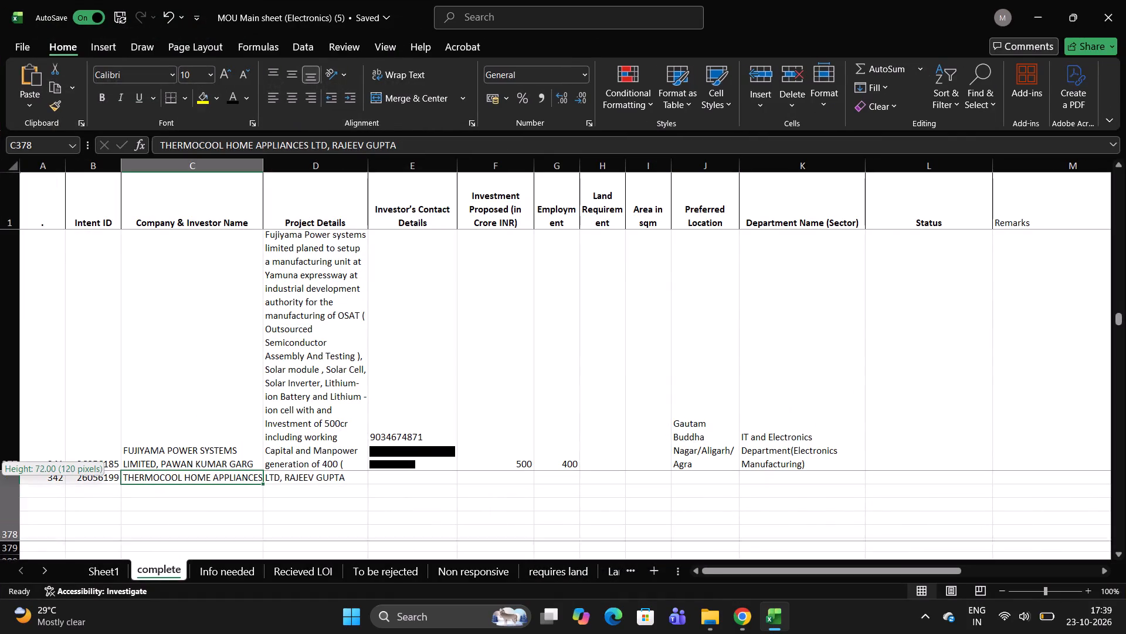
{"action": "left_click_drag", "start_coordinate": [0, 542], "coordinate": [0, 555]}
{"action": "scroll", "coordinate": [0, 555], "scroll_direction": "up", "scroll_amount": 1, "text": "ctrl"}
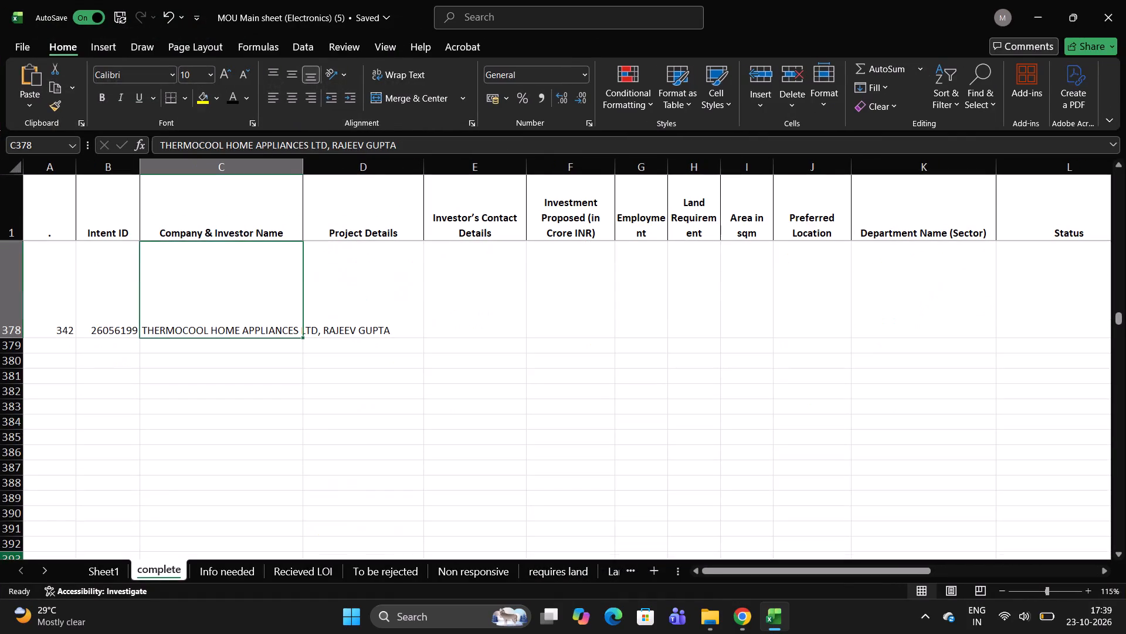
{"action": "left_click_drag", "start_coordinate": [8, 339], "coordinate": [11, 530]}
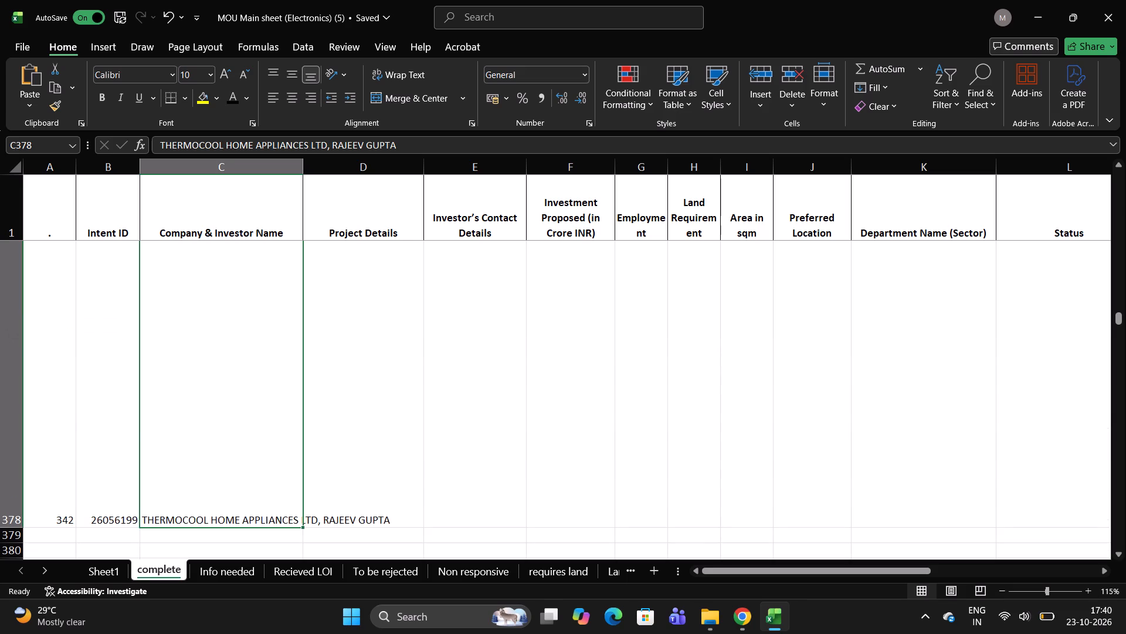
{"action": "left_click", "coordinate": [407, 75]}
Paste the project description into D378 with the destination formatting, wrap it and heighten row 378 to fit the whole text.
{"action": "left_click", "coordinate": [342, 391]}
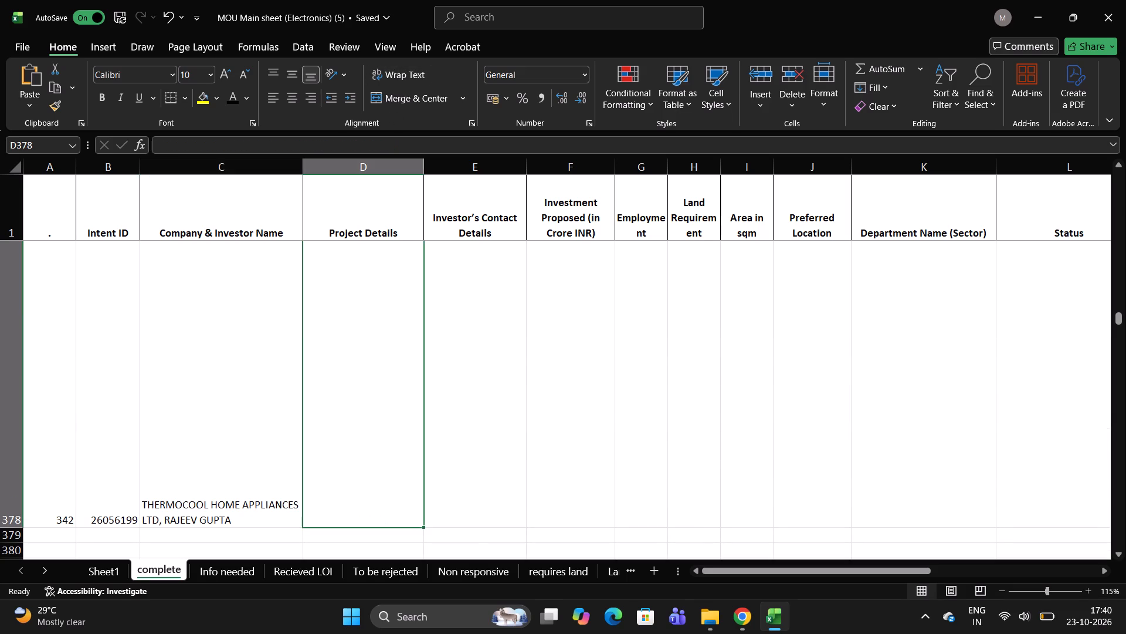
{"action": "key", "text": "ctrl+v"}
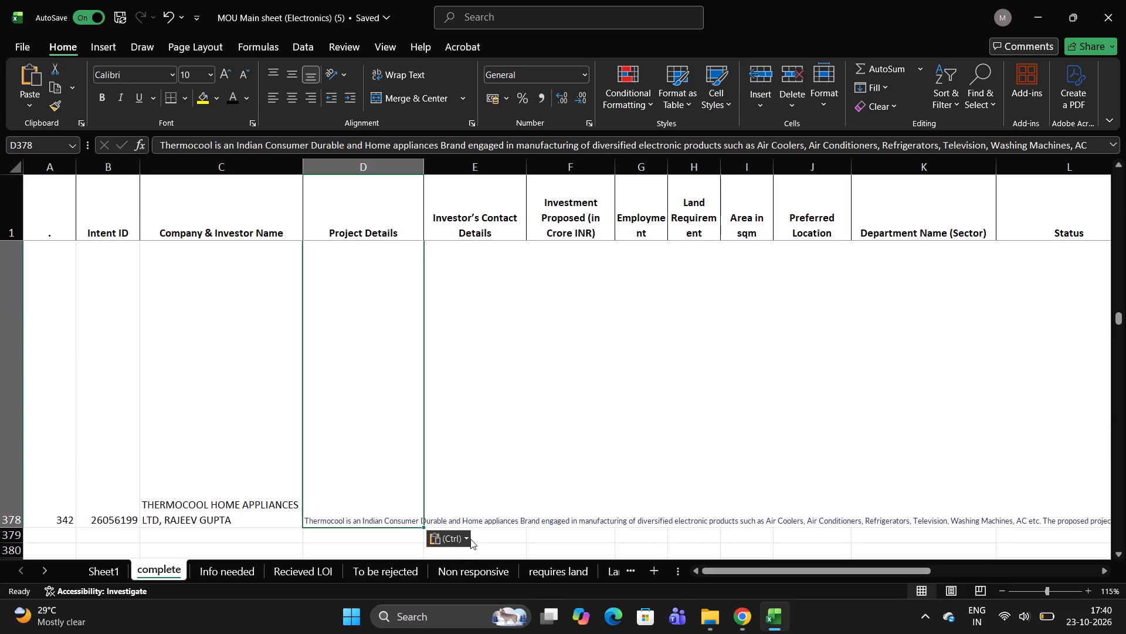
{"action": "left_click", "coordinate": [464, 539]}
{"action": "left_click", "coordinate": [459, 495]}
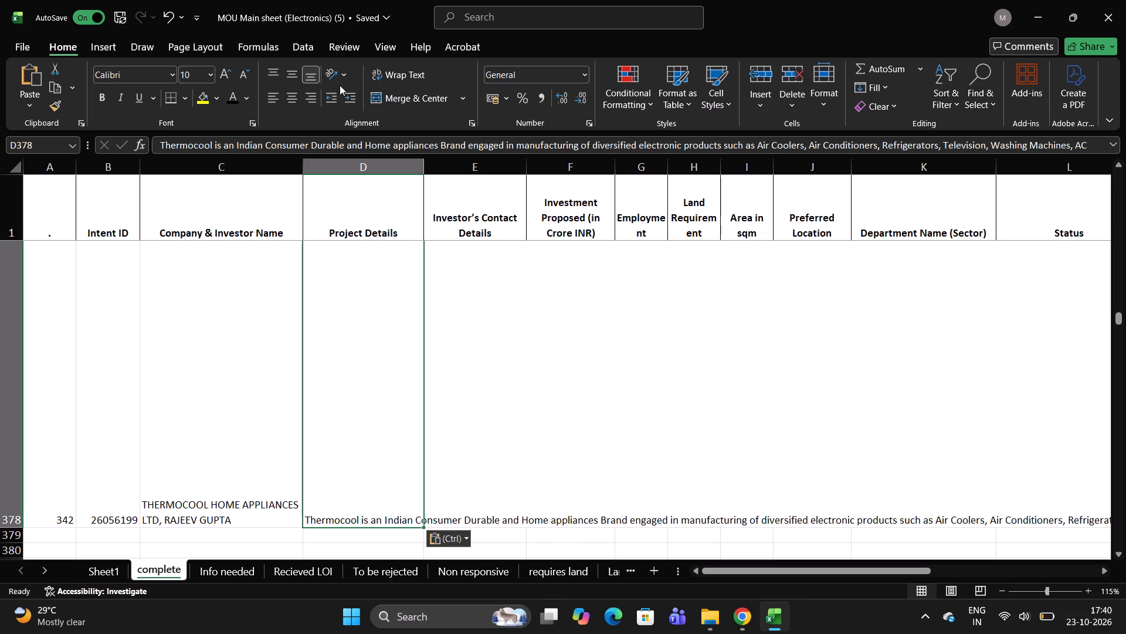
{"action": "left_click", "coordinate": [404, 75]}
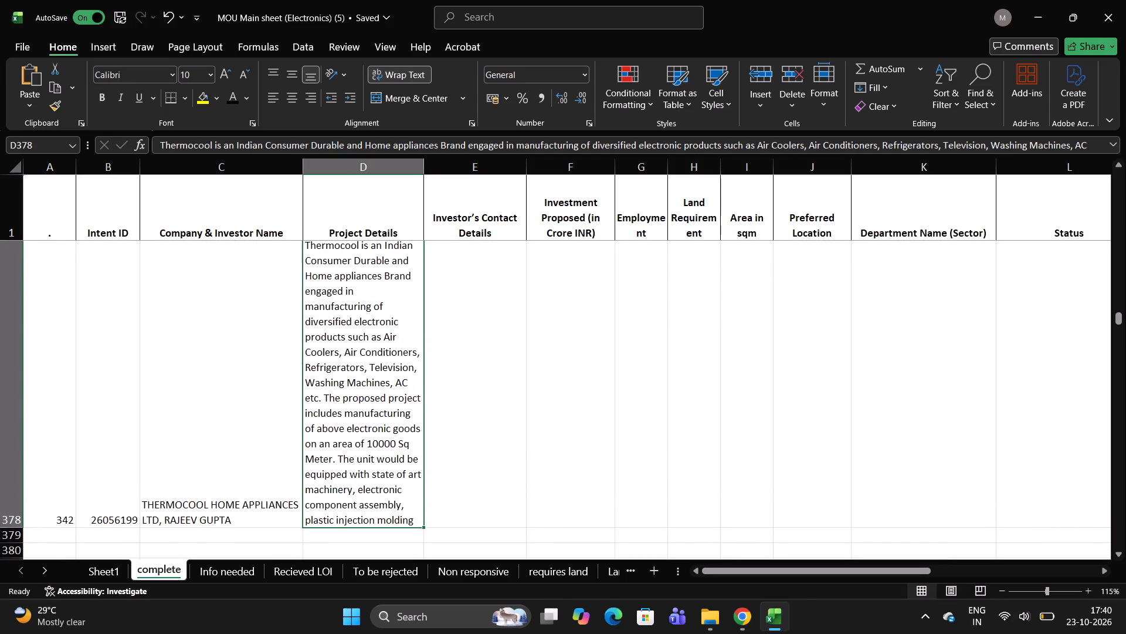
{"action": "left_click_drag", "start_coordinate": [5, 528], "coordinate": [4, 558]}
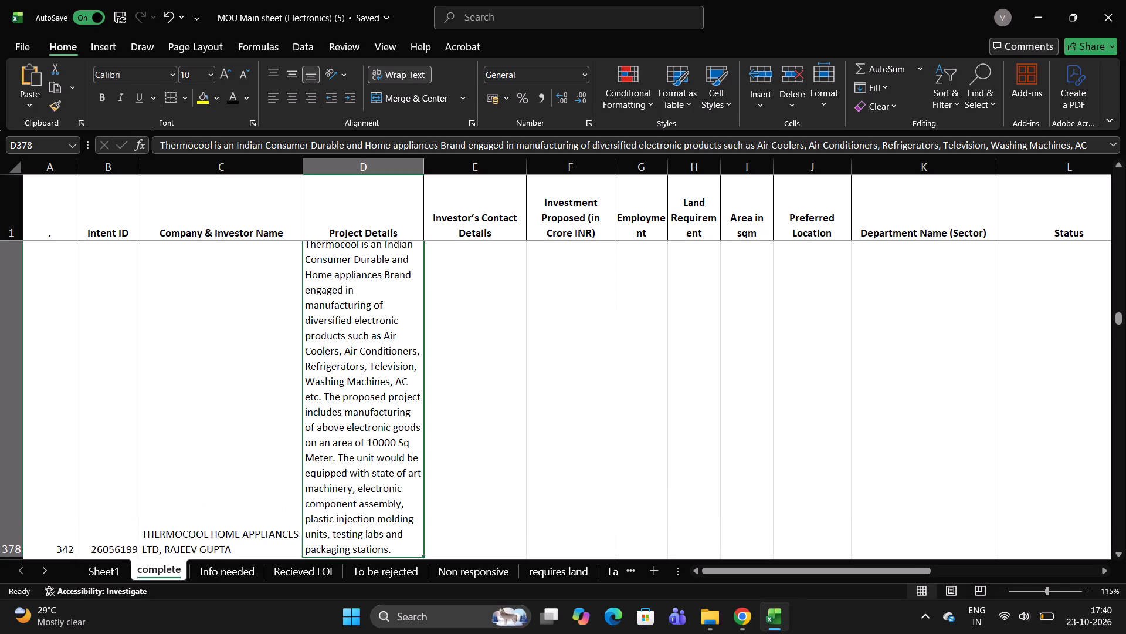
Select the investor's contact details cell E378 and restore the side-by-side layout of the workbook and the Invest UP portal.
{"action": "left_click", "coordinate": [499, 454]}
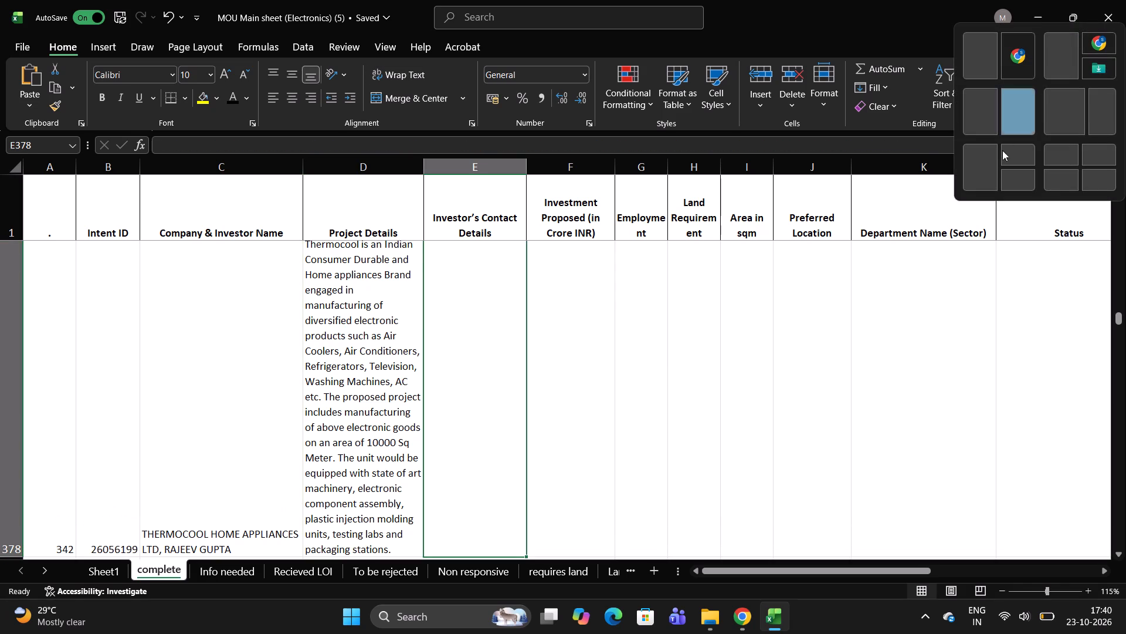
{"action": "left_click", "coordinate": [1024, 97]}
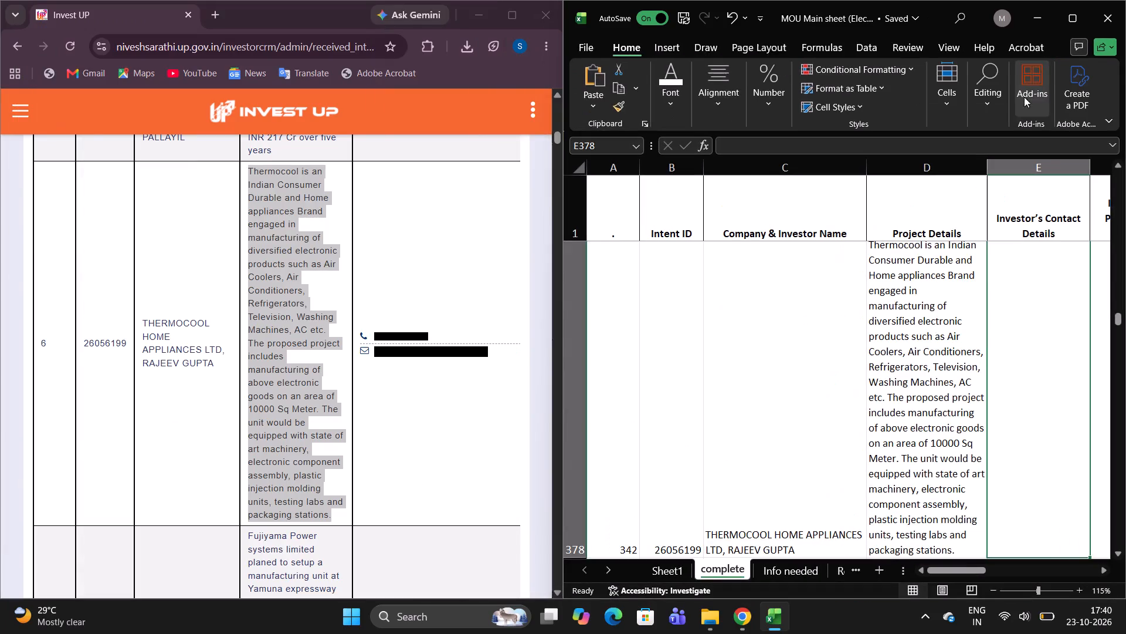
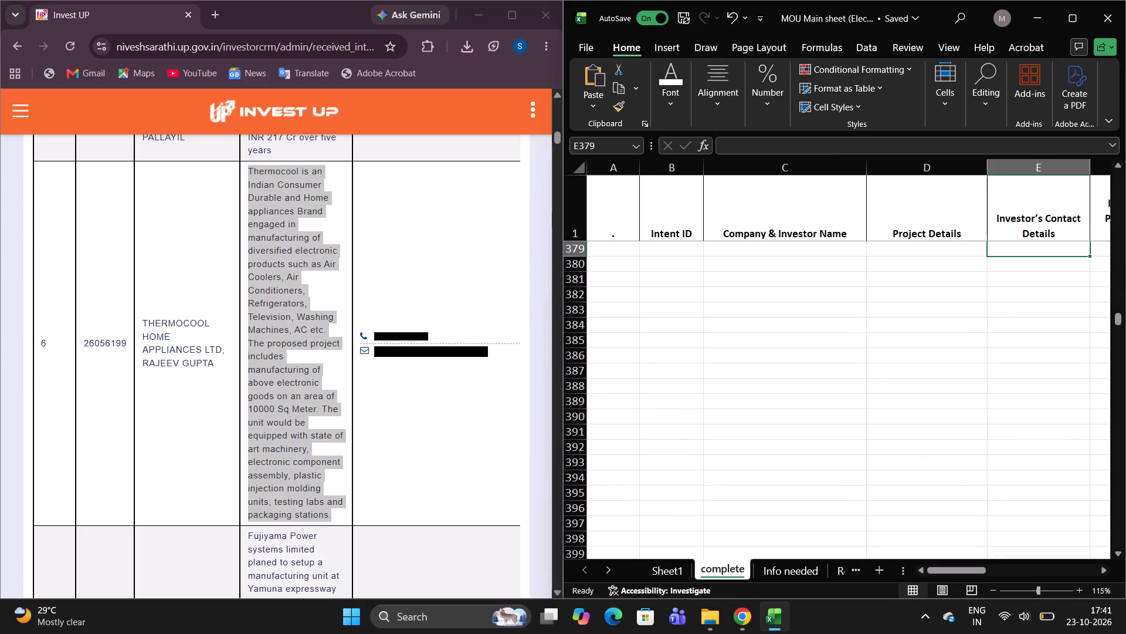
Enter Thermocool's proposed investment of 106.6 crore INR from the Invest UP portal in F378.
{"action": "scroll", "coordinate": [1059, 311], "scroll_direction": "up", "scroll_amount": 3}
{"action": "scroll", "coordinate": [1059, 311], "scroll_direction": "left", "scroll_amount": 1}
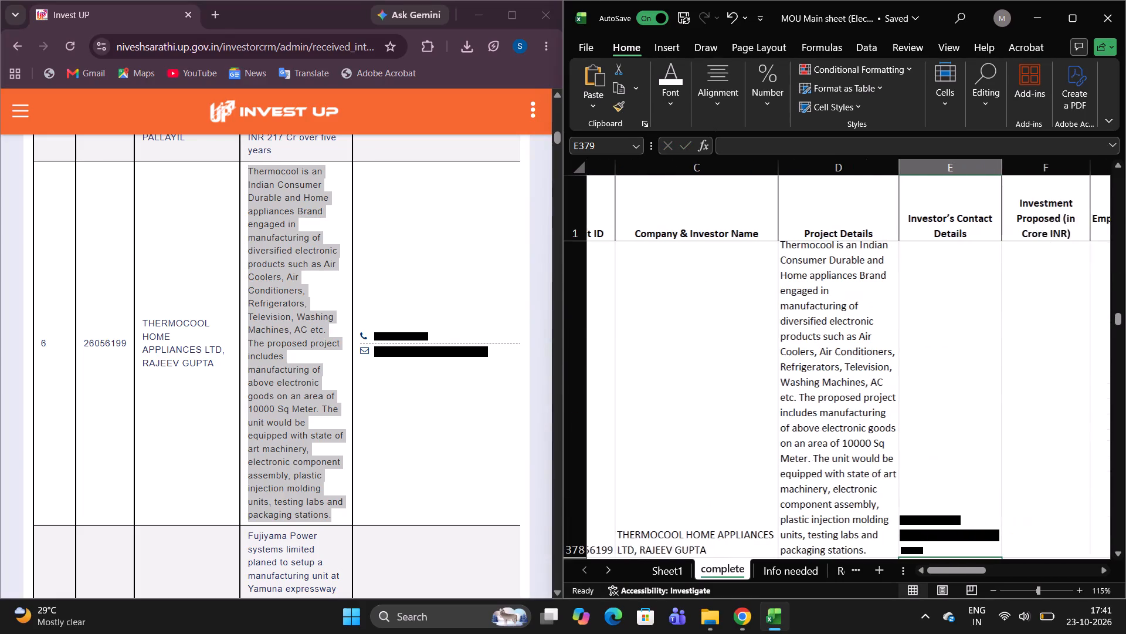
{"action": "scroll", "coordinate": [1059, 311], "scroll_direction": "left", "scroll_amount": 1}
{"action": "left_click", "coordinate": [1059, 311]}
{"action": "scroll", "coordinate": [306, 359], "scroll_direction": "left", "scroll_amount": 2}
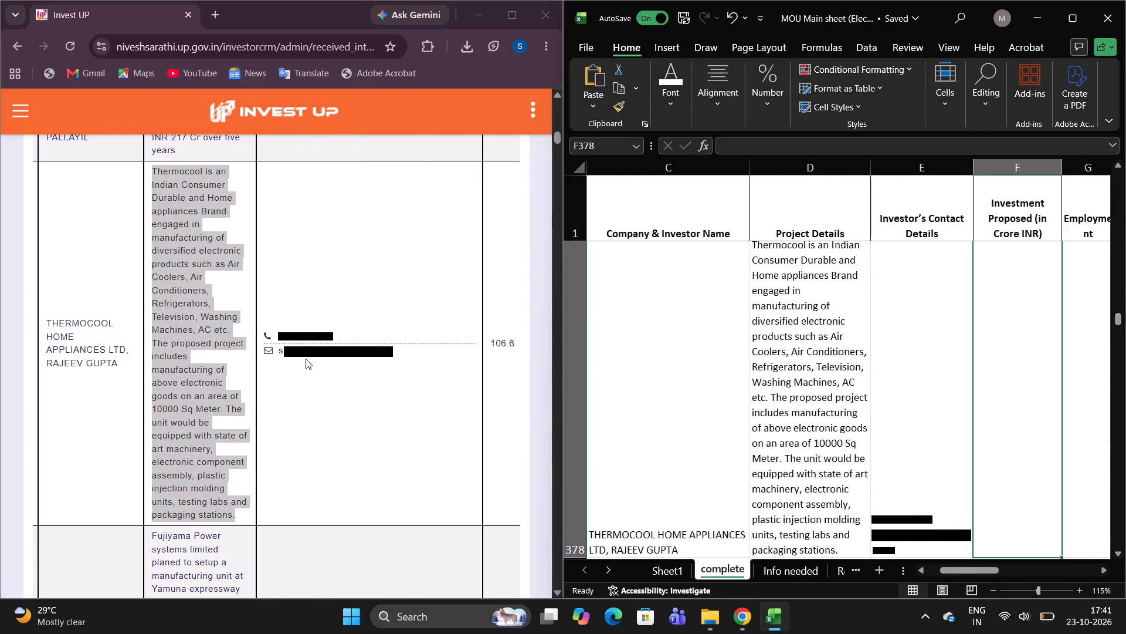
{"action": "scroll", "coordinate": [306, 359], "scroll_direction": "left", "scroll_amount": 2}
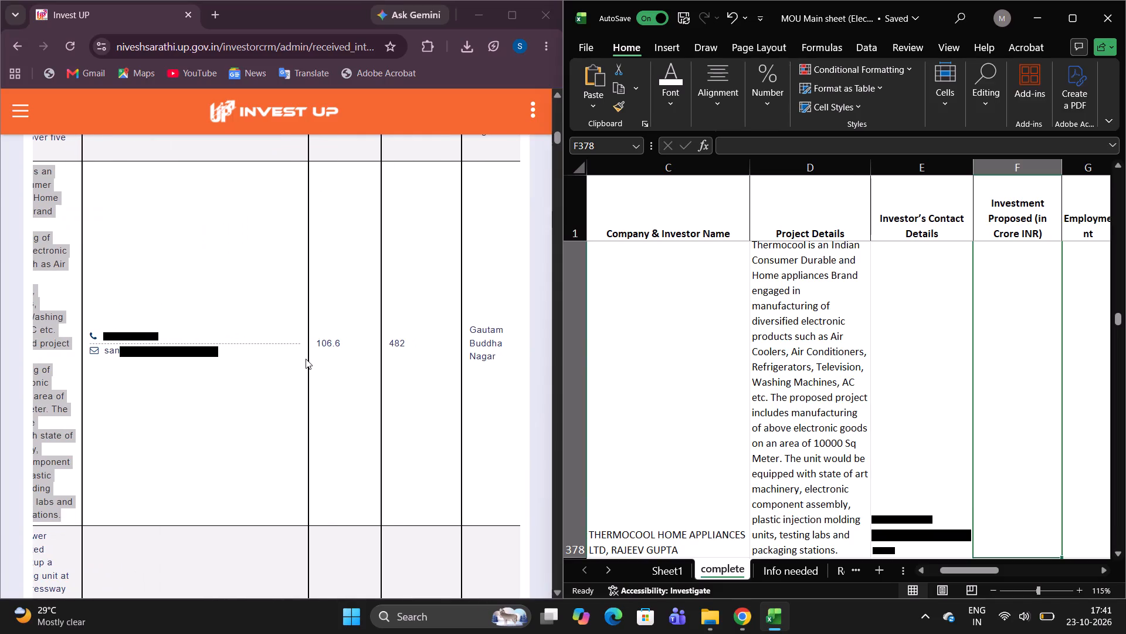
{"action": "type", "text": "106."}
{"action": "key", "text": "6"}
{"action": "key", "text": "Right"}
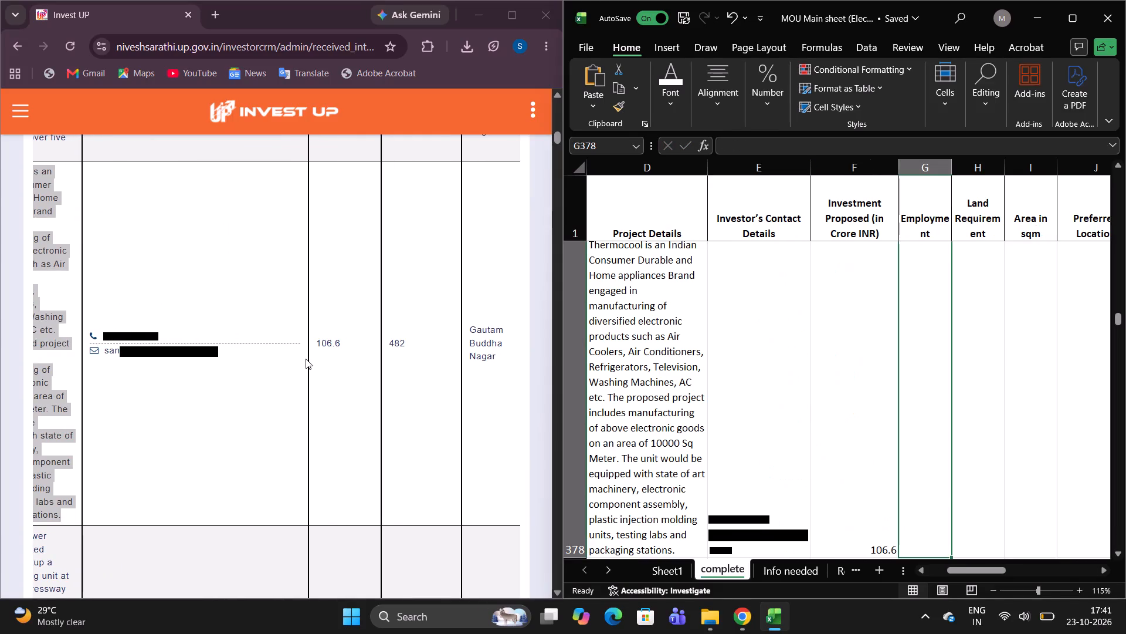
Enter Thermocool's employment figure of 482 from the Invest UP portal in G378.
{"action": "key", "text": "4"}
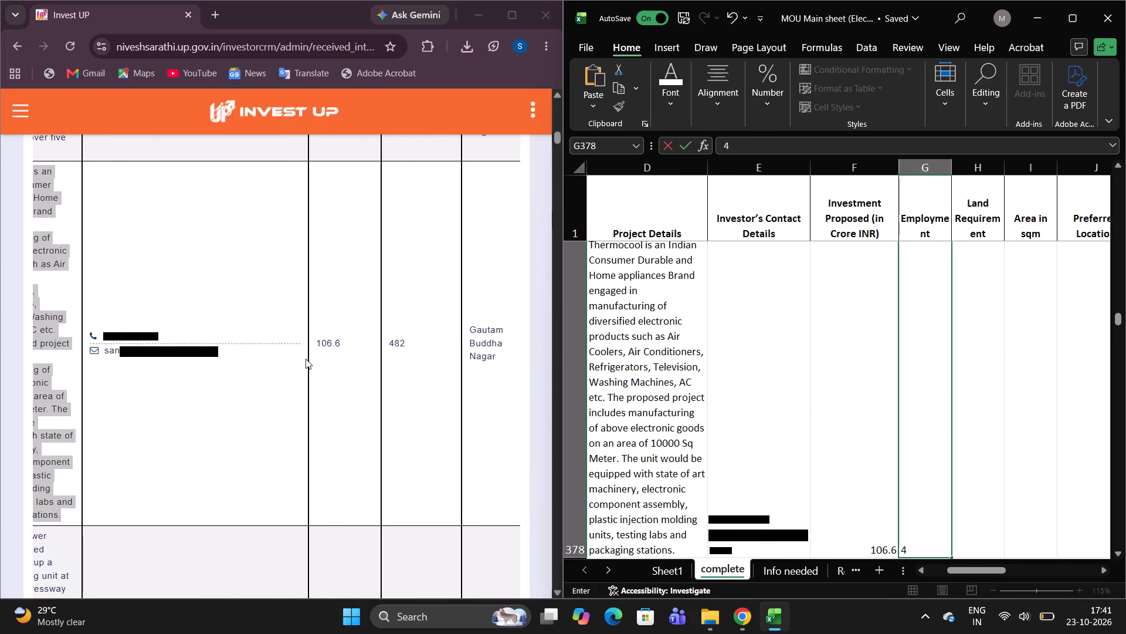
Fill in row 378 with employment 482 in G378 and preferred location Gautam Buddha Nagar in J378.
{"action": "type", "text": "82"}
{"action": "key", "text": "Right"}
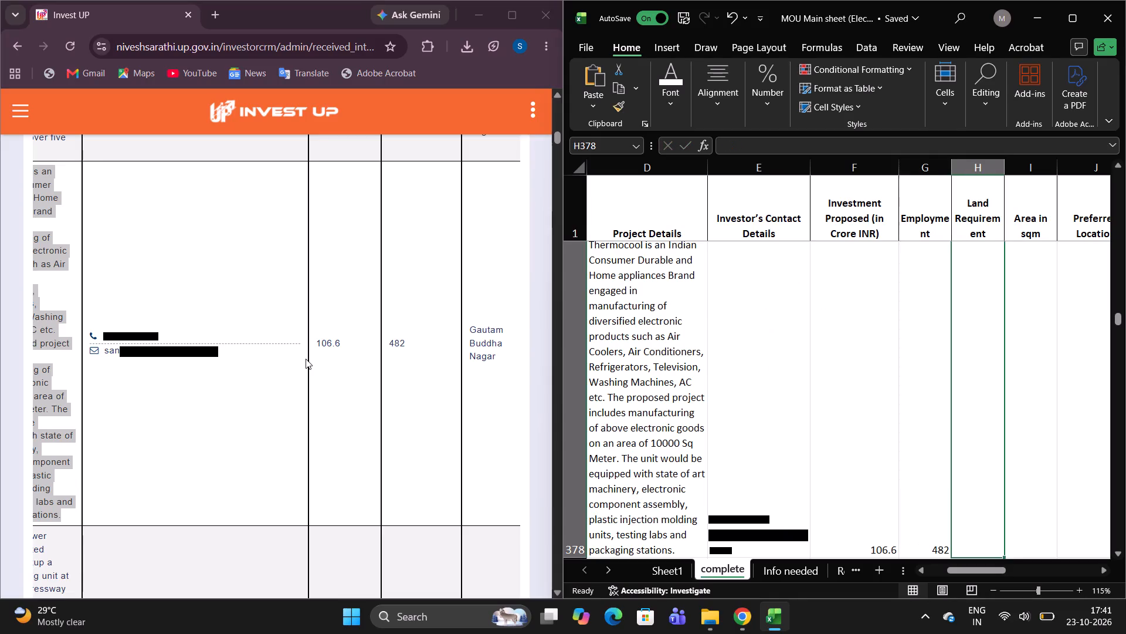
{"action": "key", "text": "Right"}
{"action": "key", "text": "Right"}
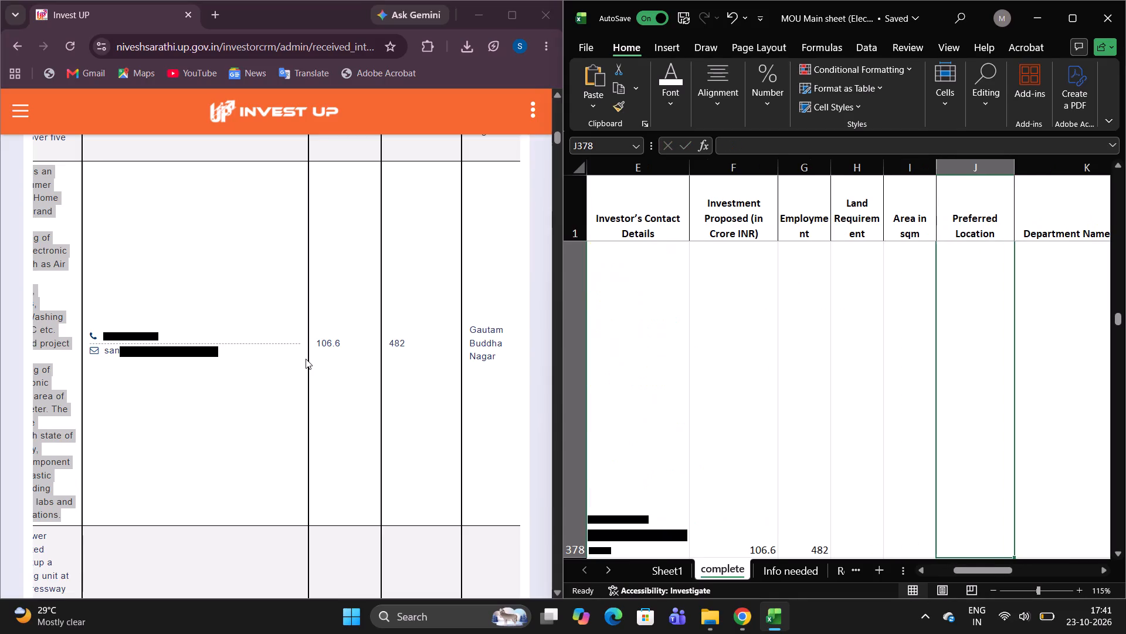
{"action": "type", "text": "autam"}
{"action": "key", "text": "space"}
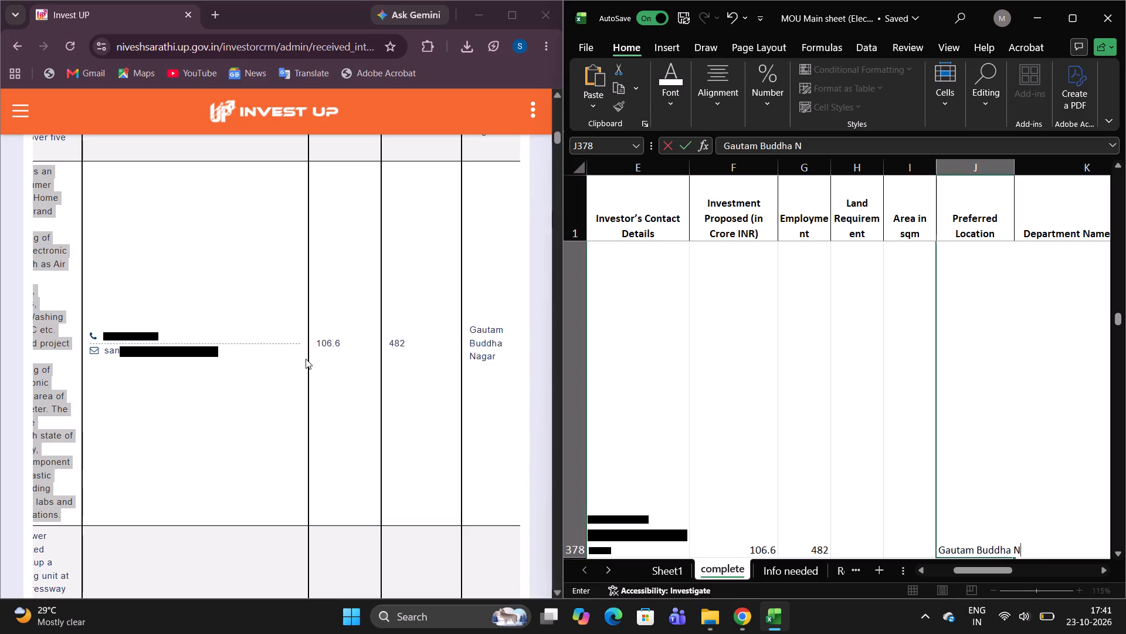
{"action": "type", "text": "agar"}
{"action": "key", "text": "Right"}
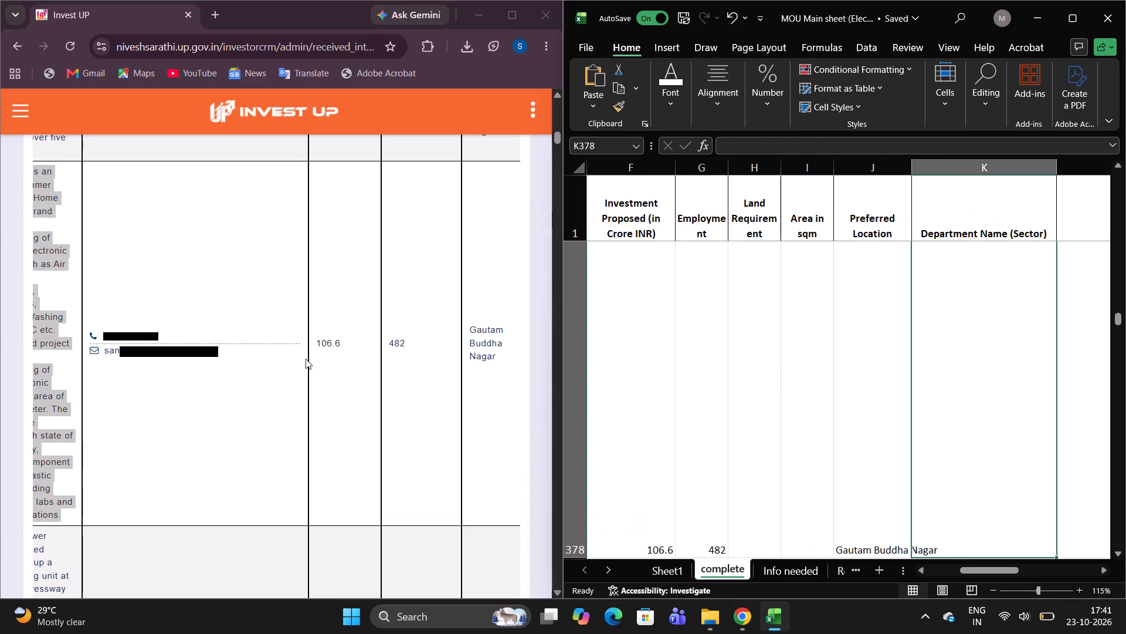
Enter the intent's department, it and Electronics Department(Electronics Manufacturing), in K378 using the autocompleted entry.
{"action": "scroll", "coordinate": [306, 359], "scroll_direction": "left", "scroll_amount": 1}
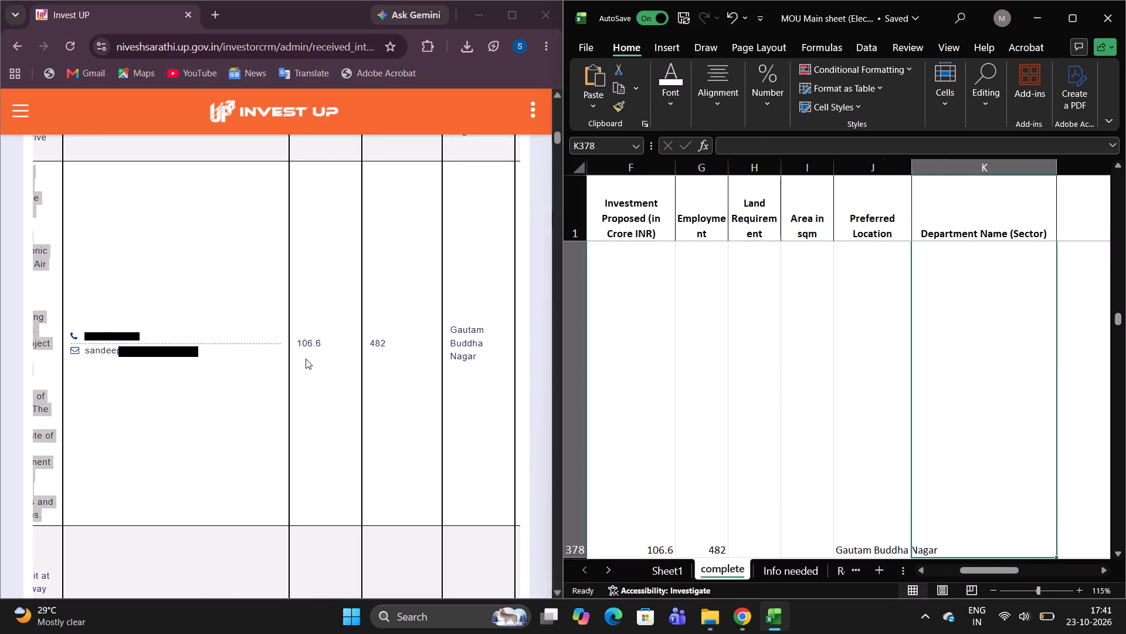
{"action": "scroll", "coordinate": [306, 359], "scroll_direction": "left", "scroll_amount": 2}
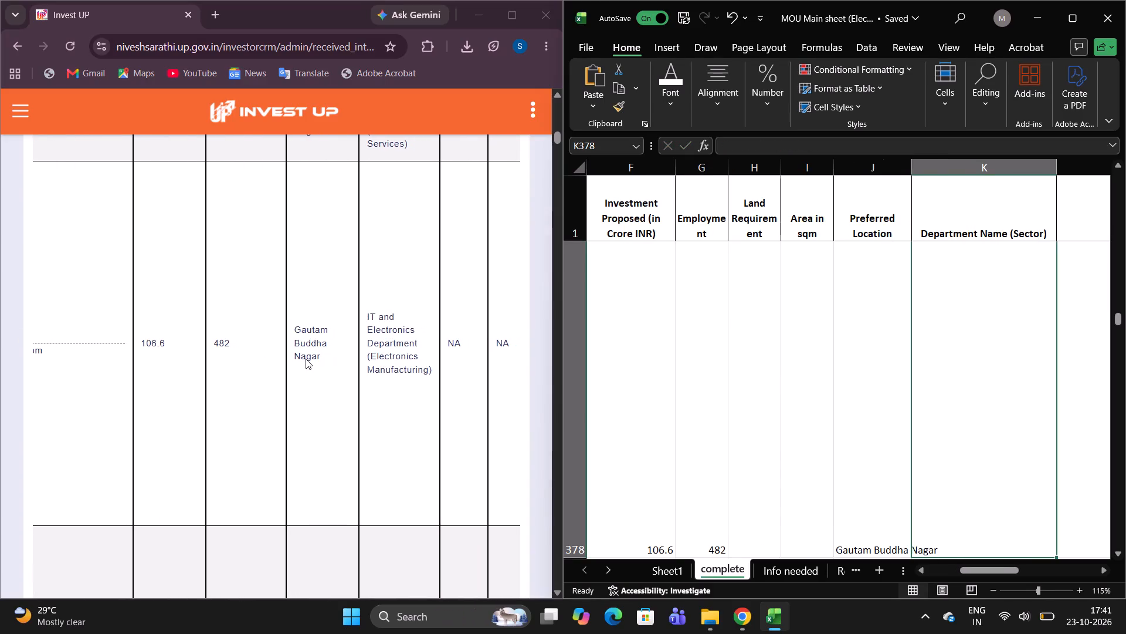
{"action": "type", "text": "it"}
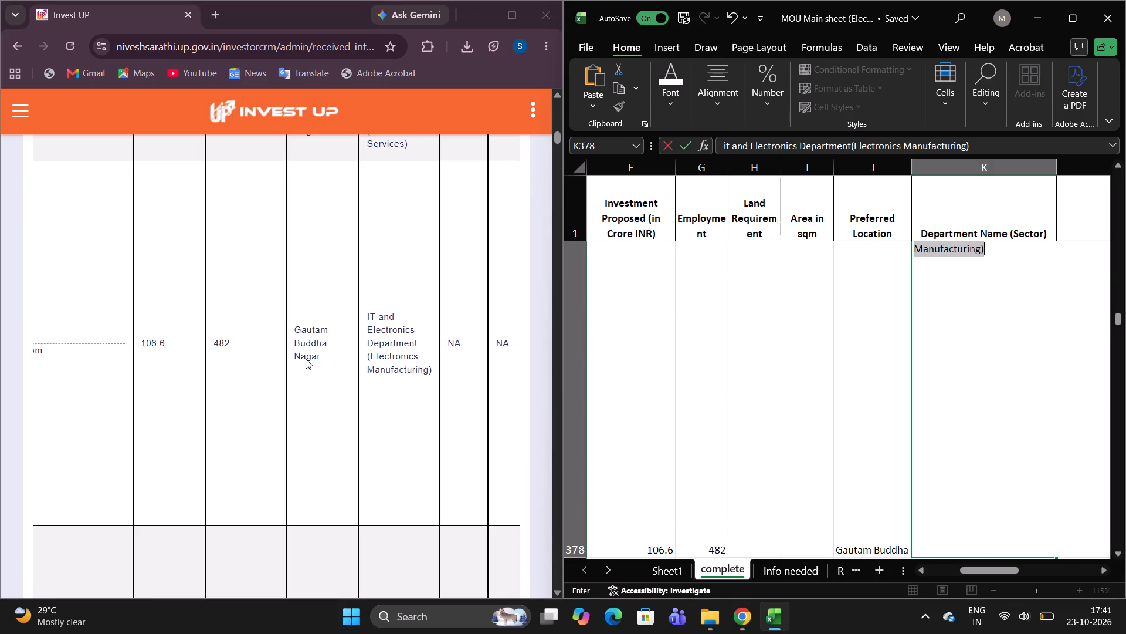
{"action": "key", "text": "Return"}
Examine the received intents listed just above 26056199 in the Invest UP portal, including their investment details.
{"action": "scroll", "coordinate": [306, 359], "scroll_direction": "up", "scroll_amount": 2}
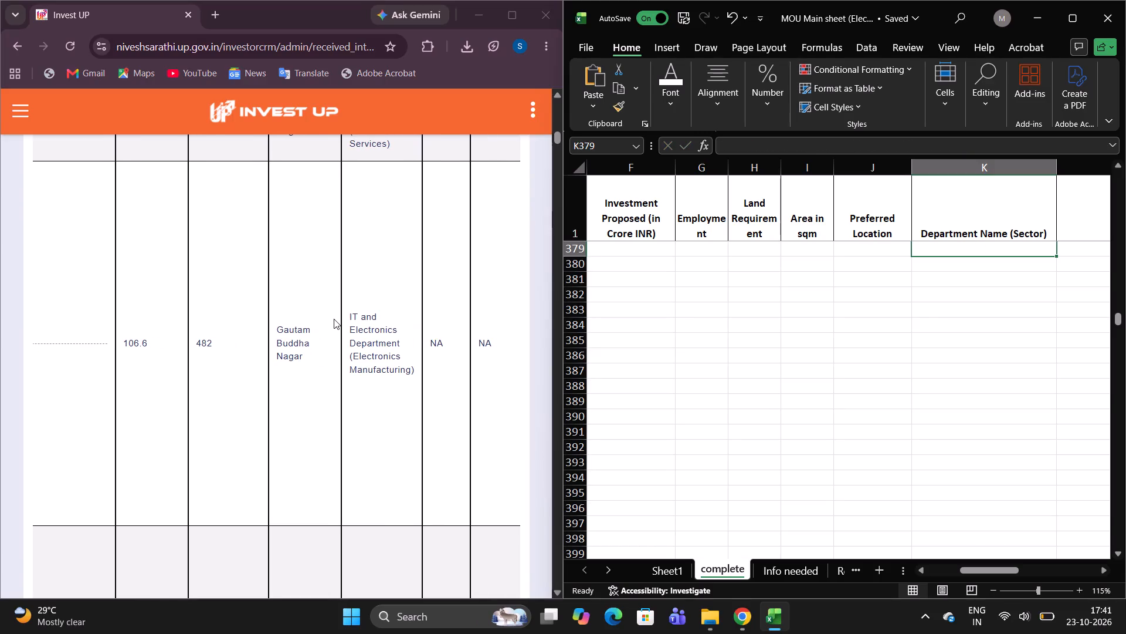
{"action": "scroll", "coordinate": [334, 319], "scroll_direction": "right", "scroll_amount": 4}
{"action": "scroll", "coordinate": [181, 306], "scroll_direction": "up", "scroll_amount": 1}
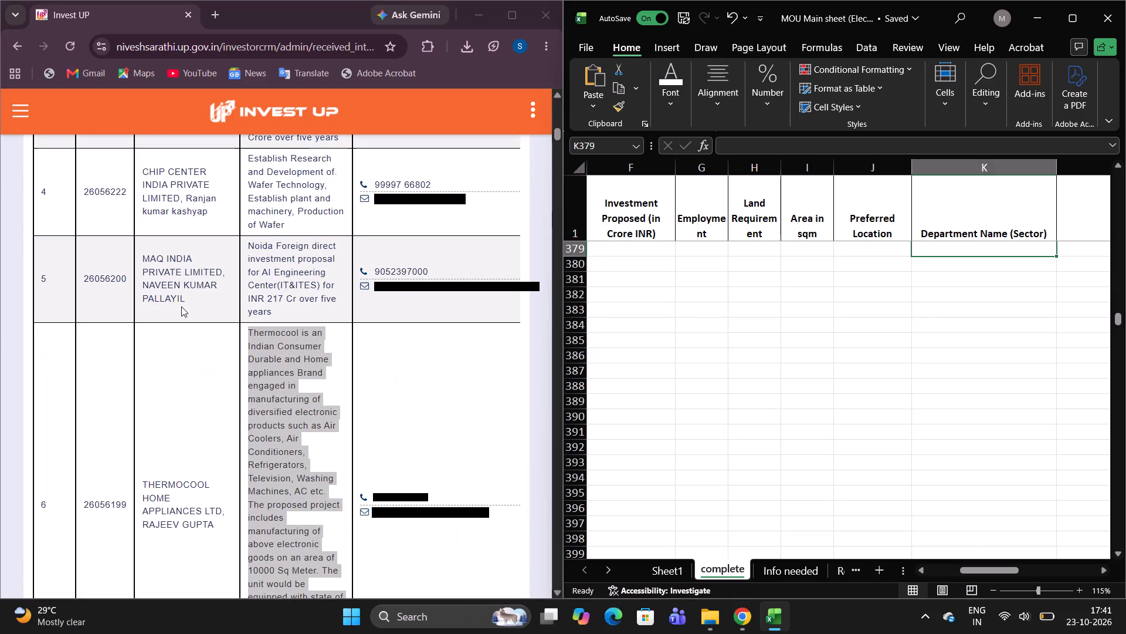
{"action": "scroll", "coordinate": [181, 306], "scroll_direction": "up", "scroll_amount": 1}
{"action": "scroll", "coordinate": [181, 306], "scroll_direction": "left", "scroll_amount": 2}
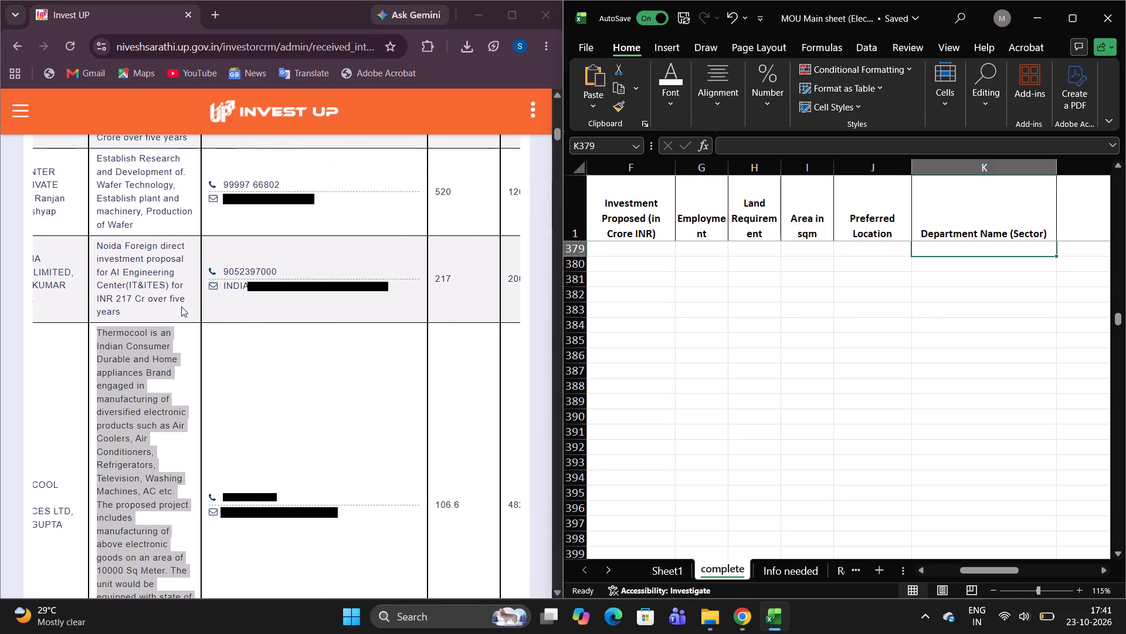
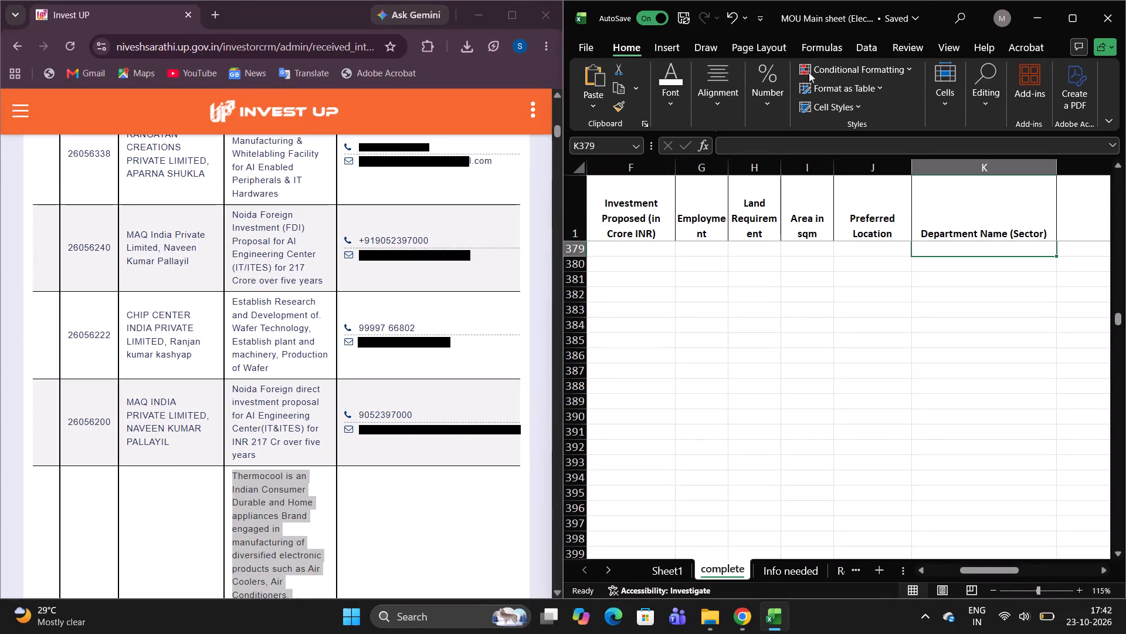
Wrap the text of the preferred location in J378 and the department name in K378.
{"action": "left_click", "coordinate": [1070, 23]}
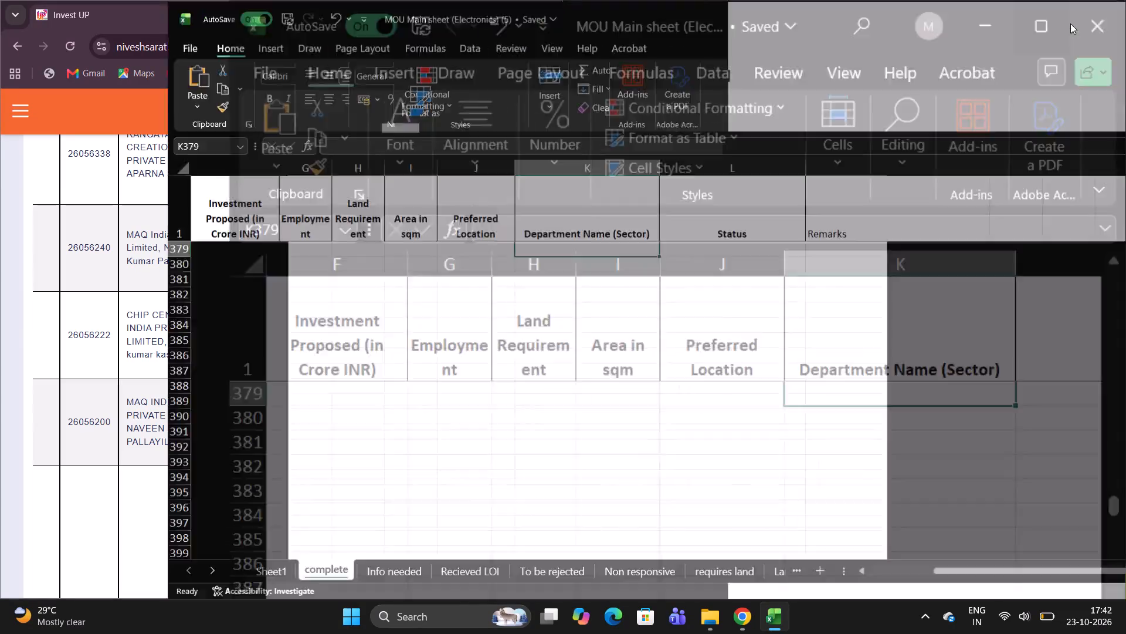
{"action": "scroll", "coordinate": [385, 359], "scroll_direction": "up", "scroll_amount": 3}
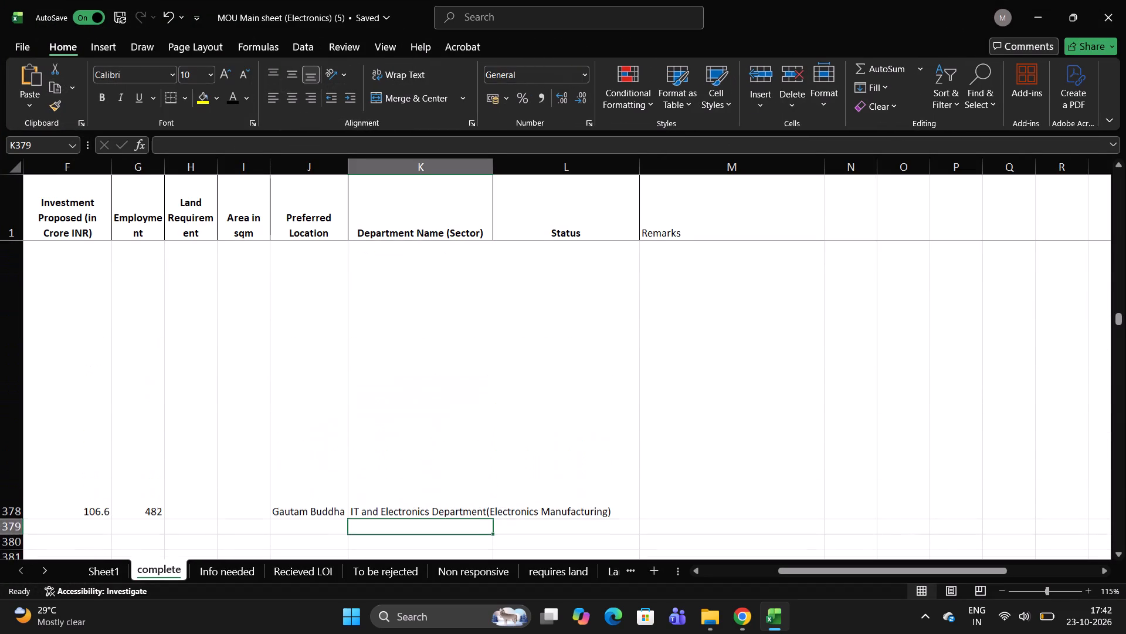
{"action": "left_click", "coordinate": [314, 403]}
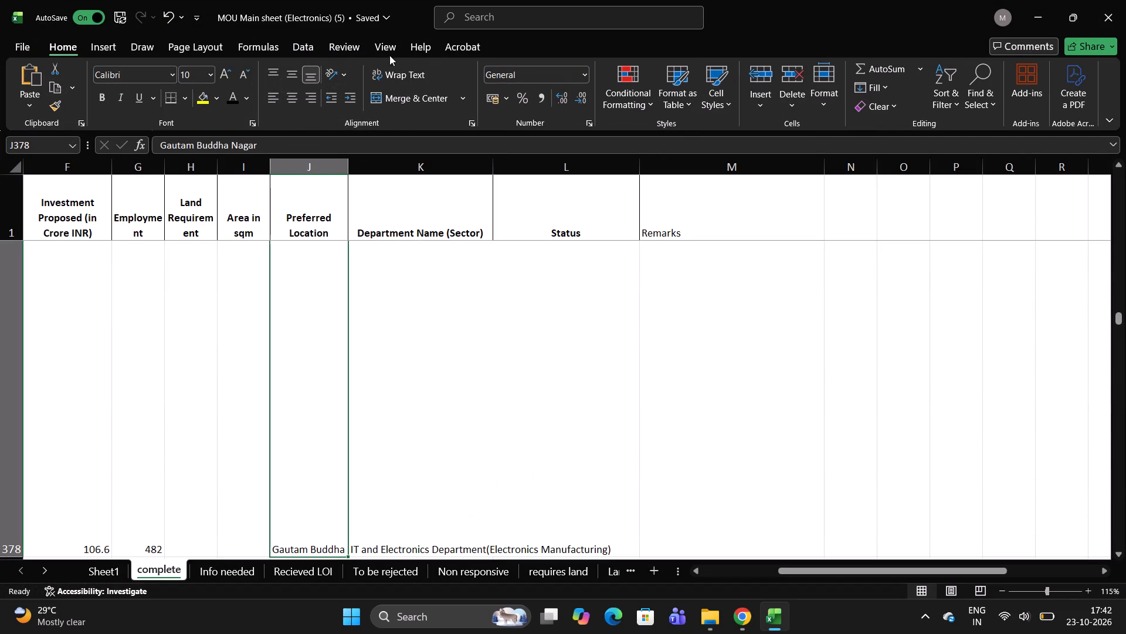
{"action": "left_click", "coordinate": [398, 72]}
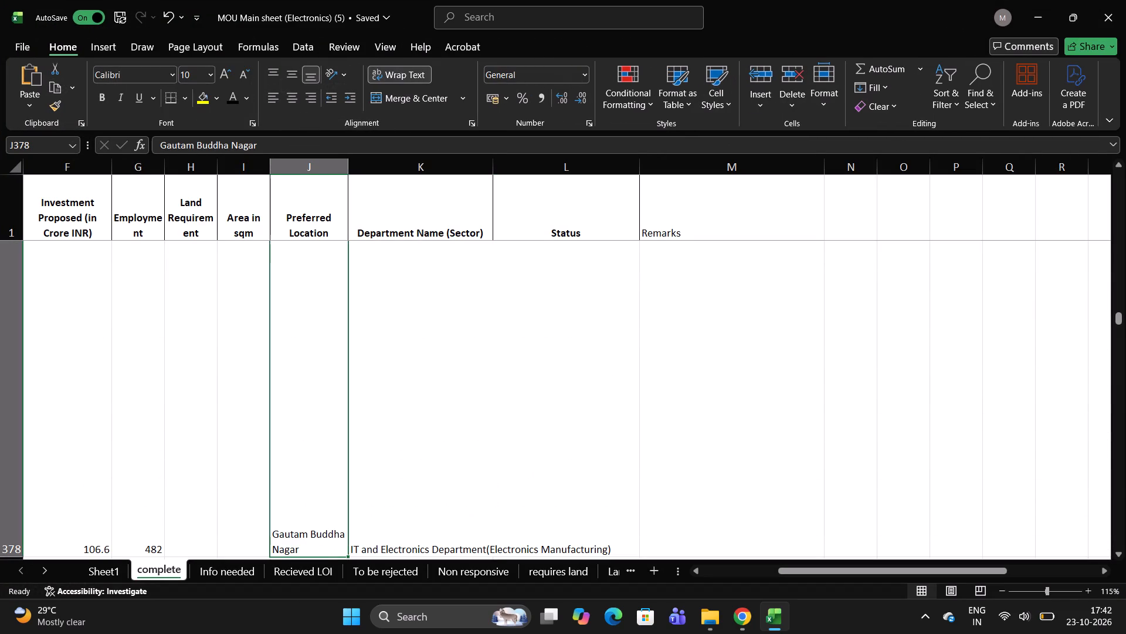
{"action": "left_click", "coordinate": [418, 480]}
{"action": "left_click", "coordinate": [396, 69]}
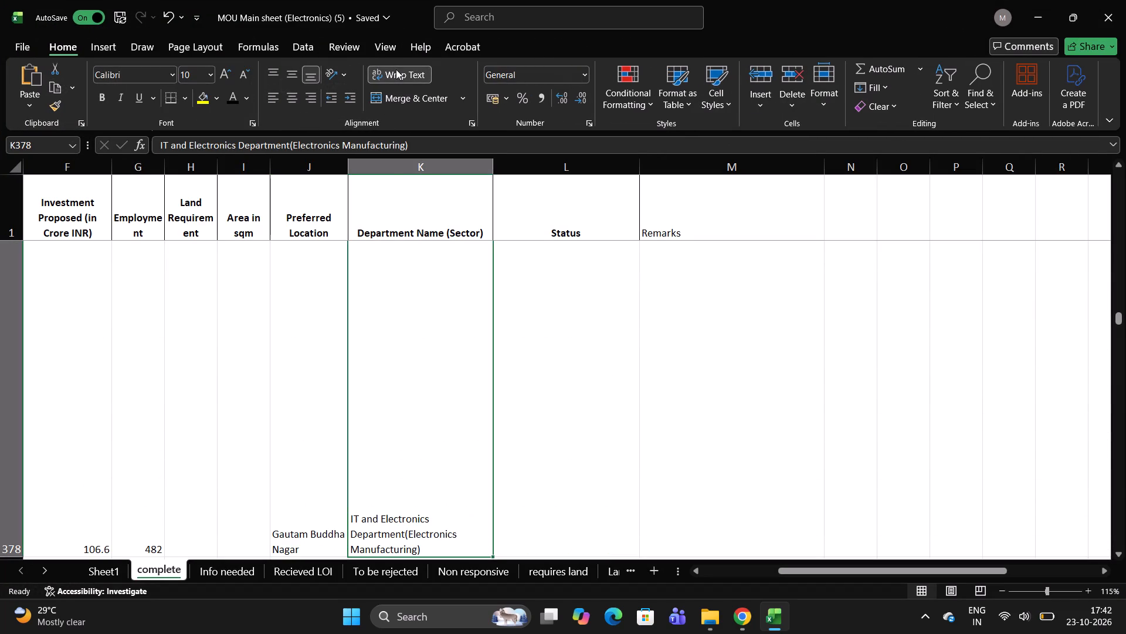
Start the next intent's row by entering serial number 343 in A379.
{"action": "scroll", "coordinate": [338, 382], "scroll_direction": "right", "scroll_amount": 2}
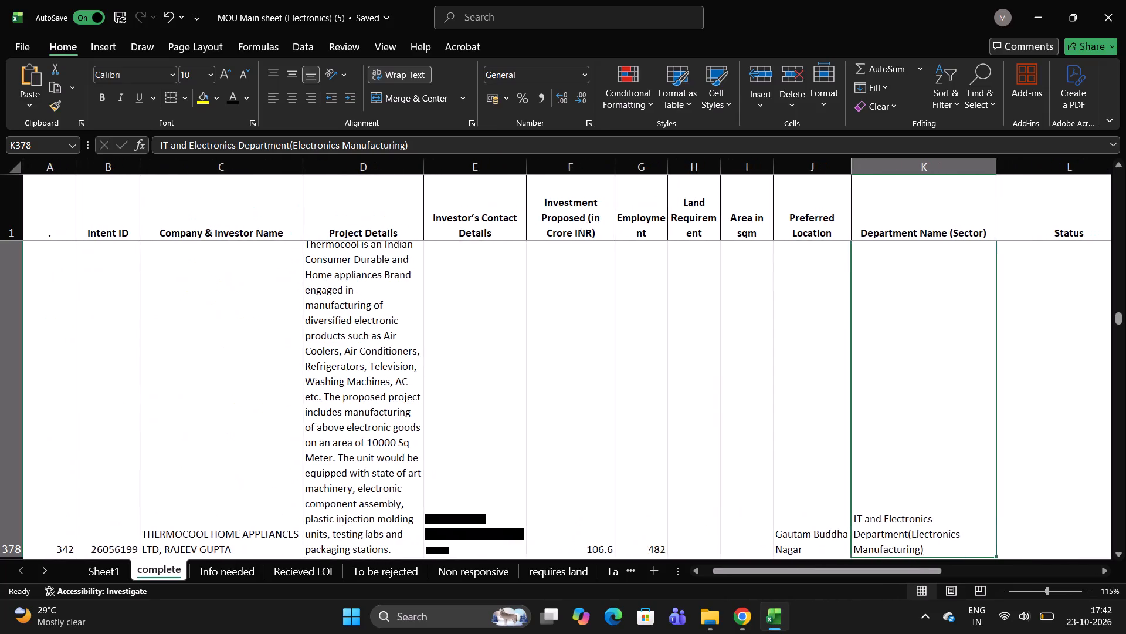
{"action": "scroll", "coordinate": [255, 514], "scroll_direction": "down", "scroll_amount": 2}
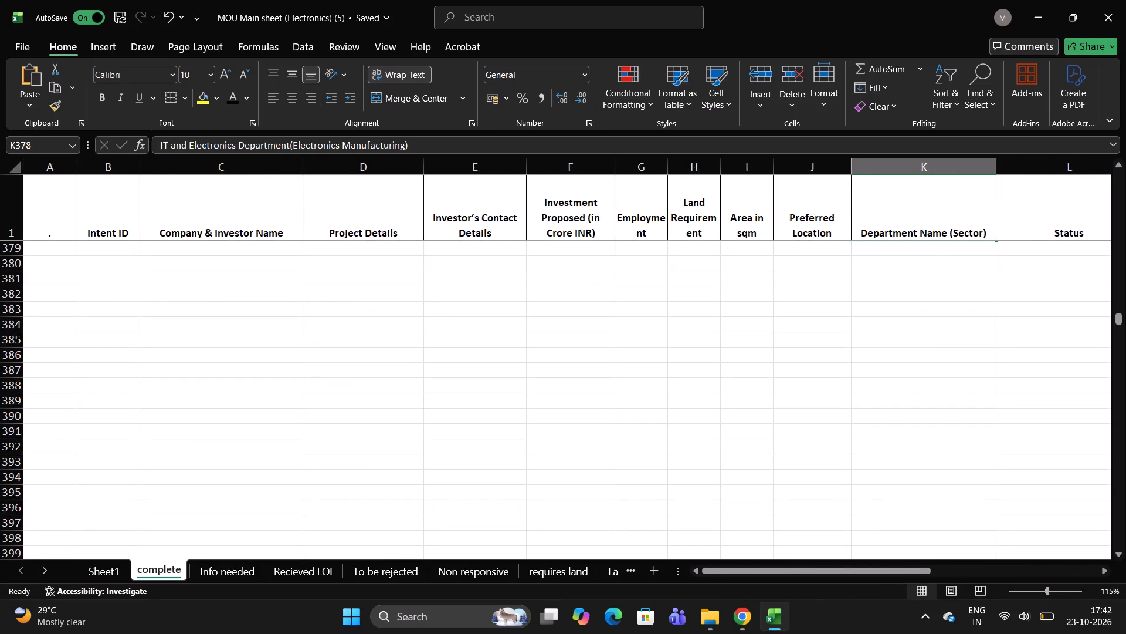
{"action": "scroll", "coordinate": [46, 289], "scroll_direction": "up", "scroll_amount": 1}
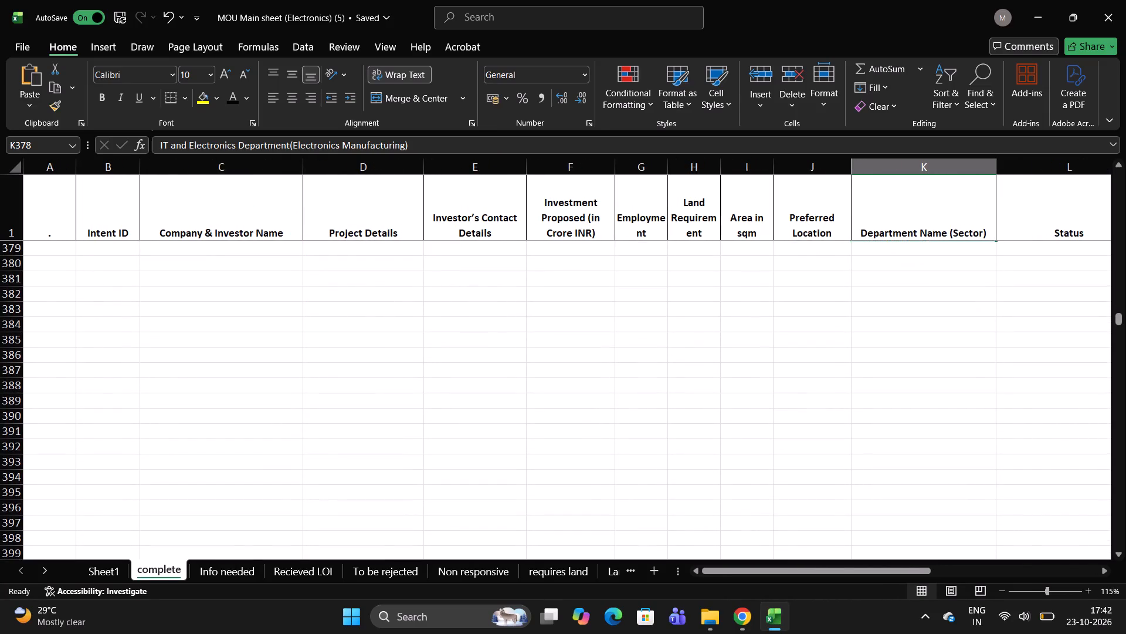
{"action": "left_click", "coordinate": [55, 247]}
{"action": "type", "text": "343"}
{"action": "key", "text": "Right"}
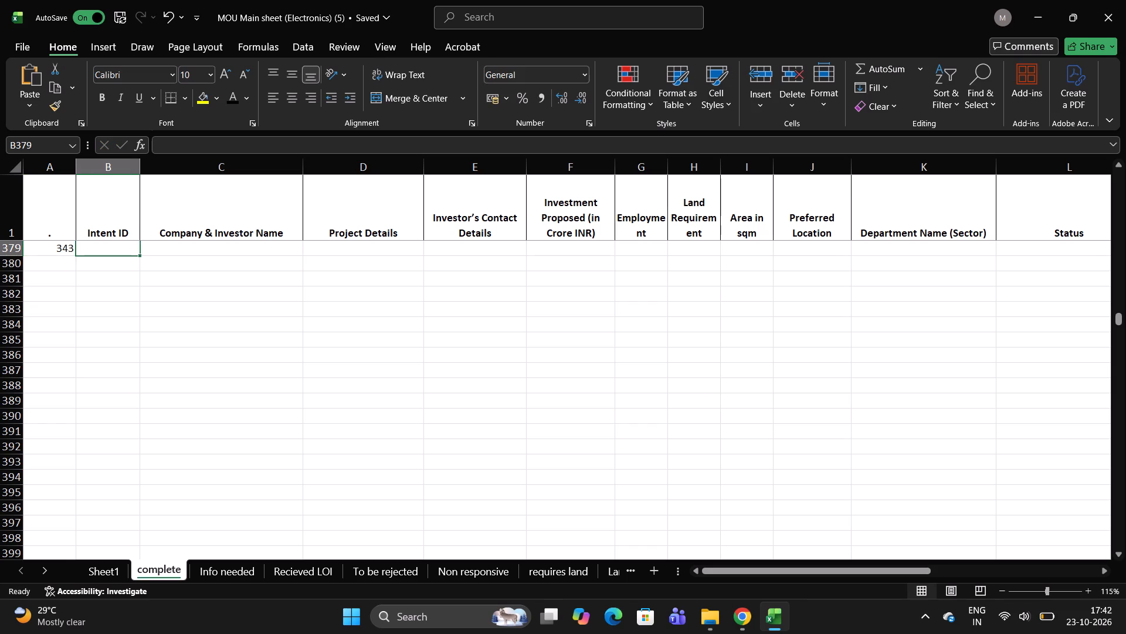
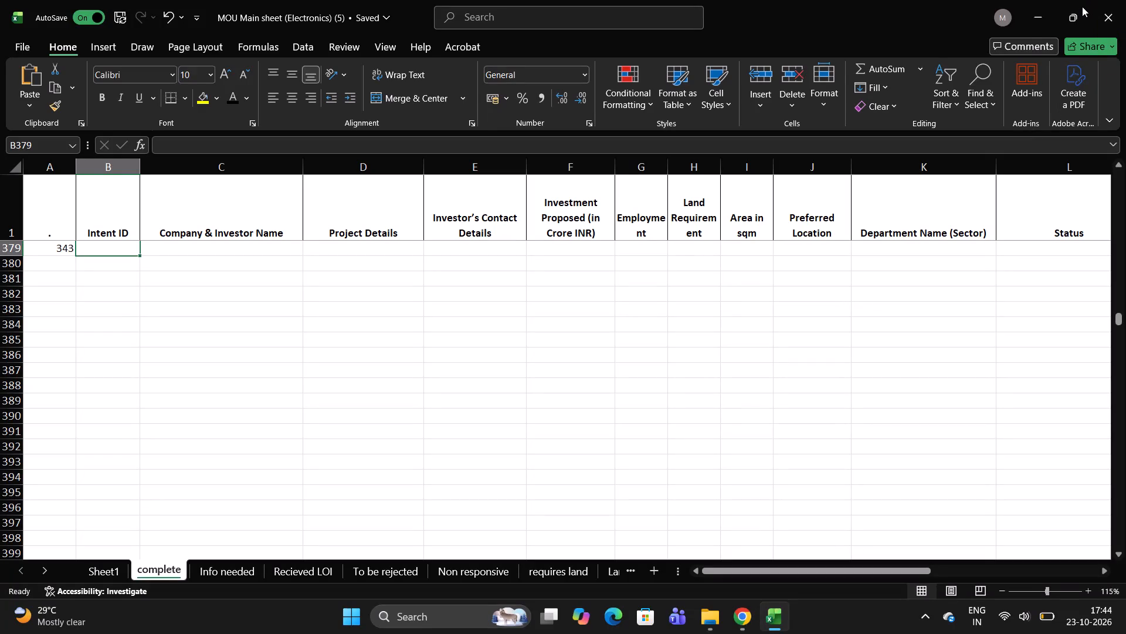
Copy intent ID 26056200 from the Invest UP list into B379, matching the sheet's own formatting.
{"action": "left_click", "coordinate": [1010, 122]}
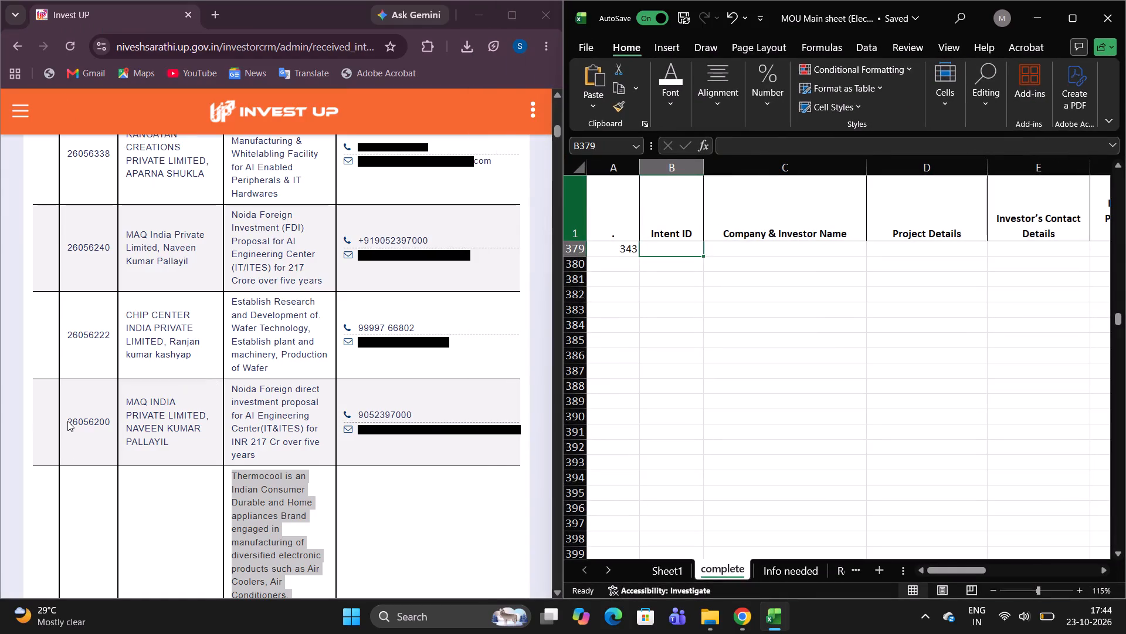
{"action": "left_click_drag", "start_coordinate": [69, 422], "coordinate": [121, 424]}
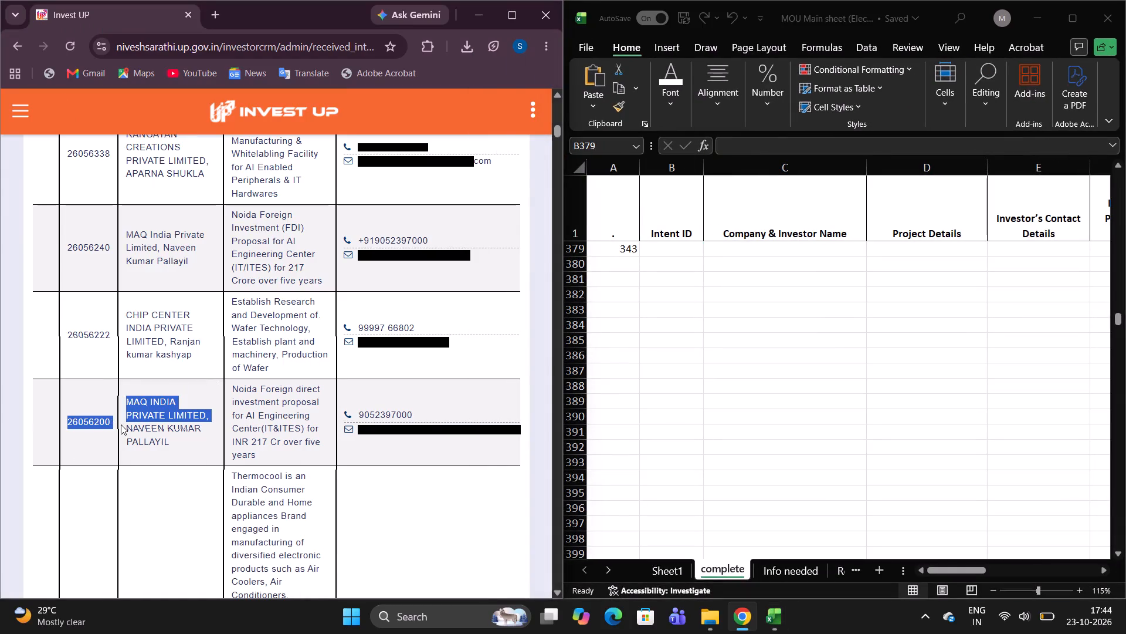
{"action": "left_click", "coordinate": [95, 430]}
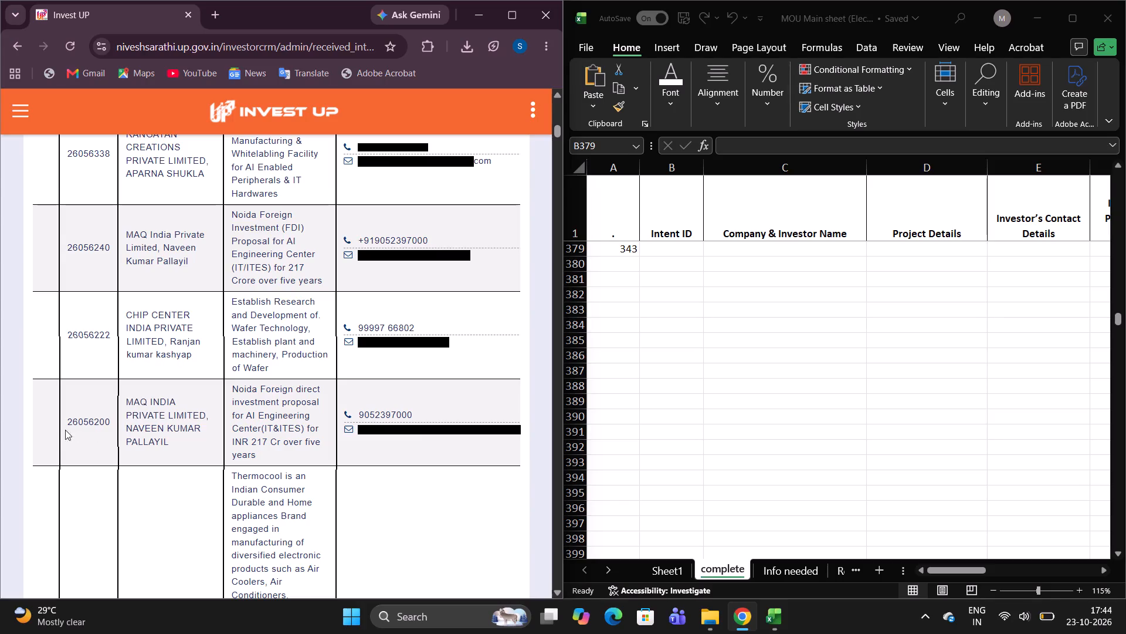
{"action": "left_click_drag", "start_coordinate": [69, 423], "coordinate": [103, 427]}
{"action": "left_click_drag", "start_coordinate": [103, 427], "coordinate": [109, 428]}
{"action": "key", "text": "ctrl+c"}
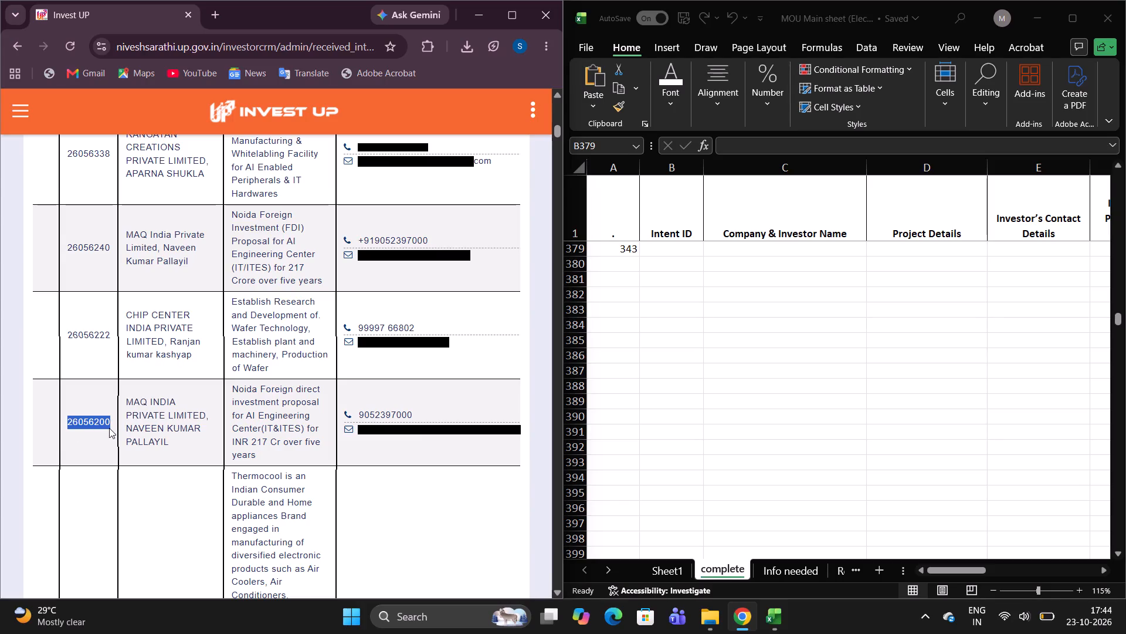
{"action": "left_click", "coordinate": [651, 246]}
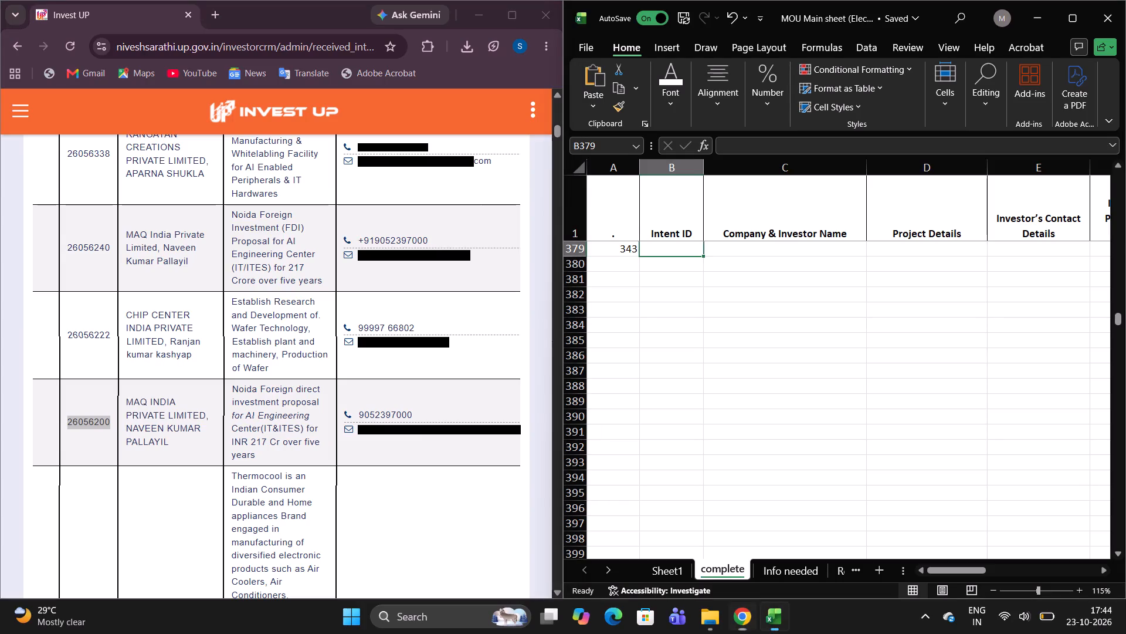
{"action": "key", "text": "ctrl+v"}
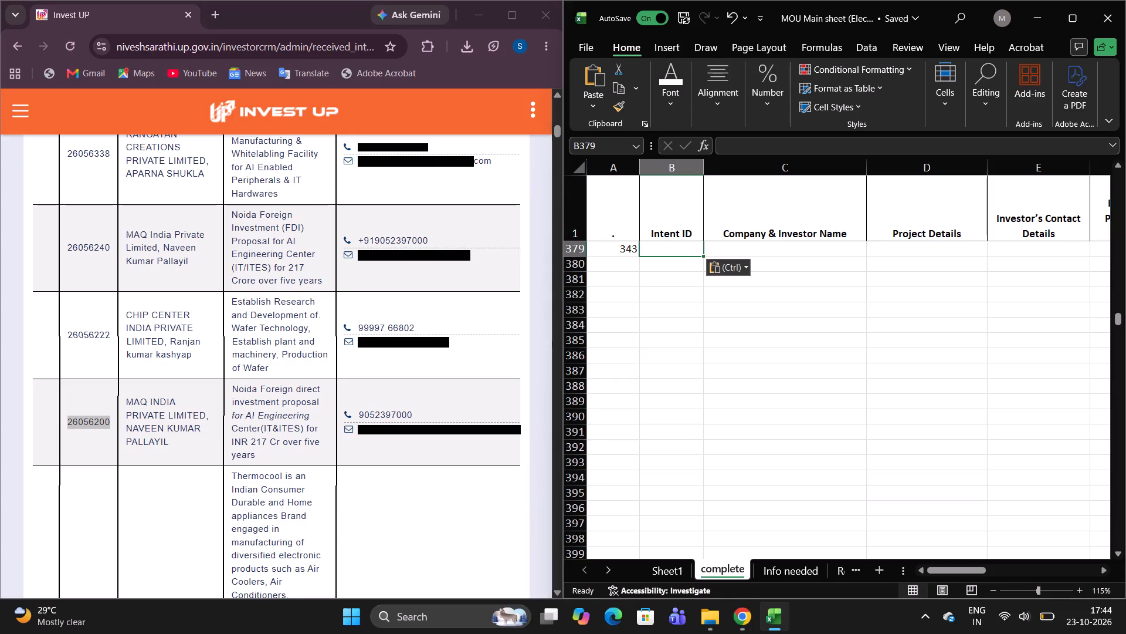
{"action": "left_click", "coordinate": [732, 264]}
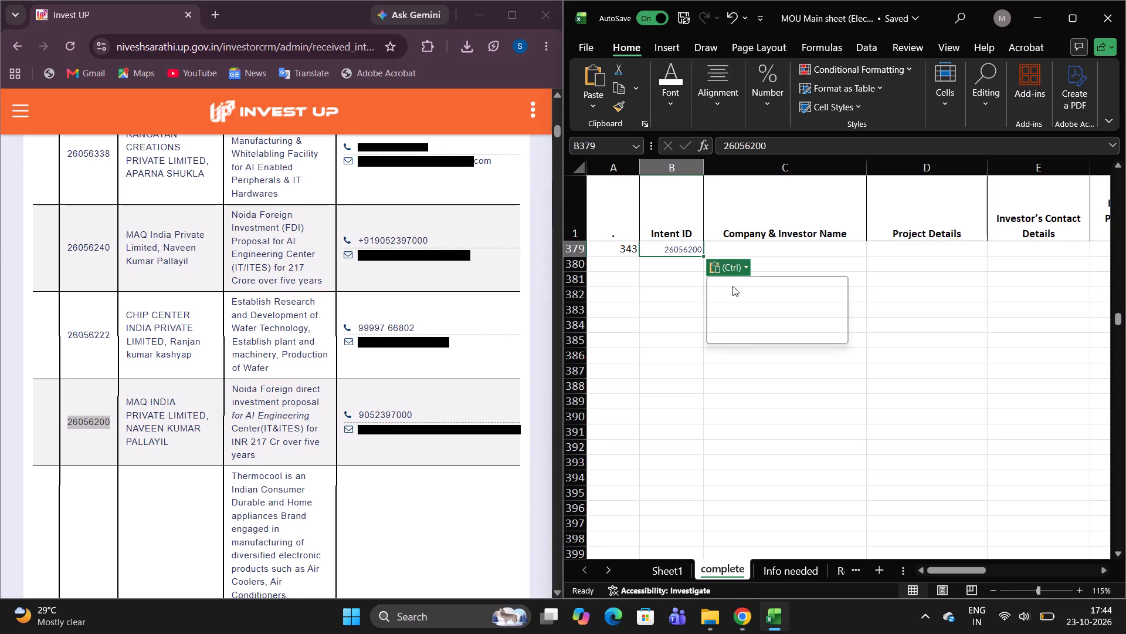
{"action": "left_click", "coordinate": [738, 314]}
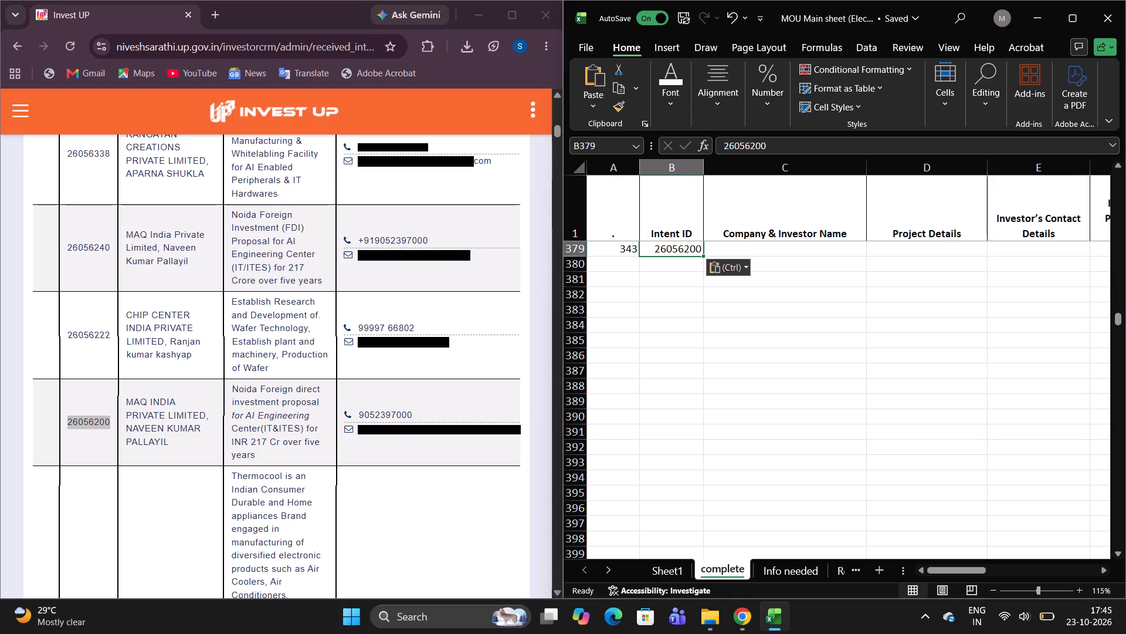
Copy the MAQ INDIA PRIVATE LIMITED company and investor name of intent 26056200 into C379, matching the sheet's formatting.
{"action": "left_click_drag", "start_coordinate": [127, 403], "coordinate": [178, 448]}
{"action": "key", "text": "ctrl+c"}
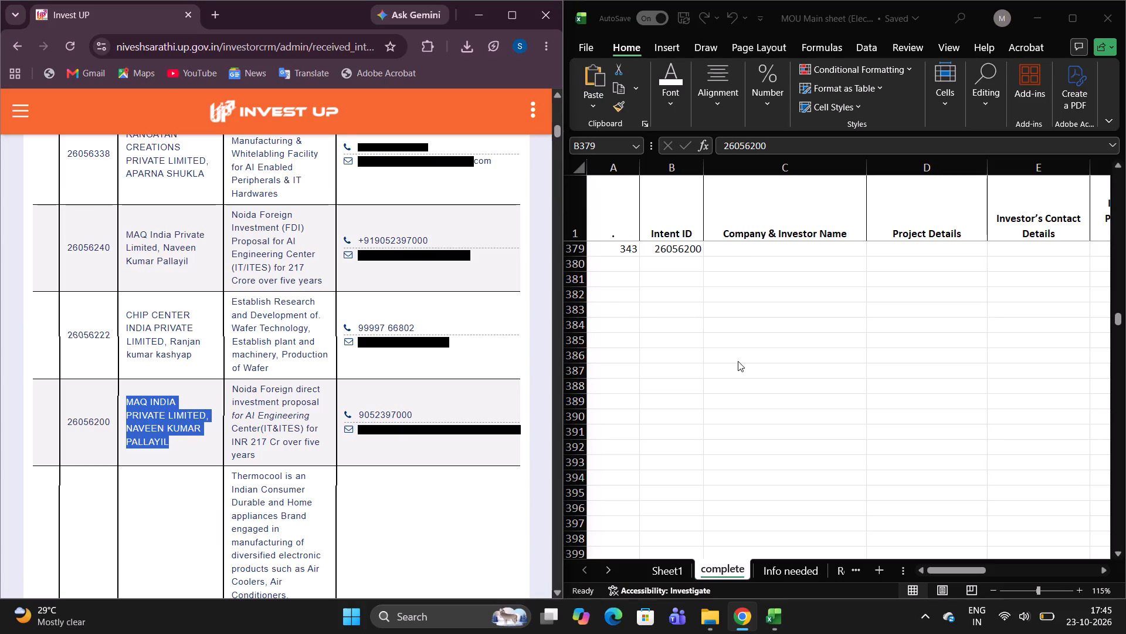
{"action": "left_click", "coordinate": [723, 247]}
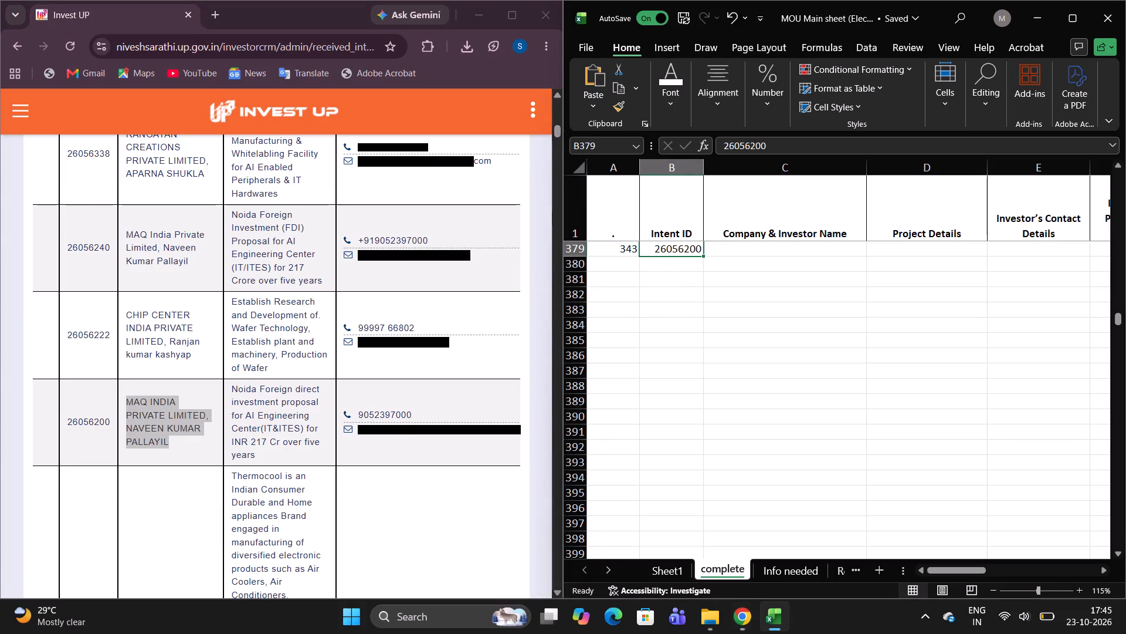
{"action": "left_click", "coordinate": [723, 247]}
{"action": "key", "text": "ctrl+v"}
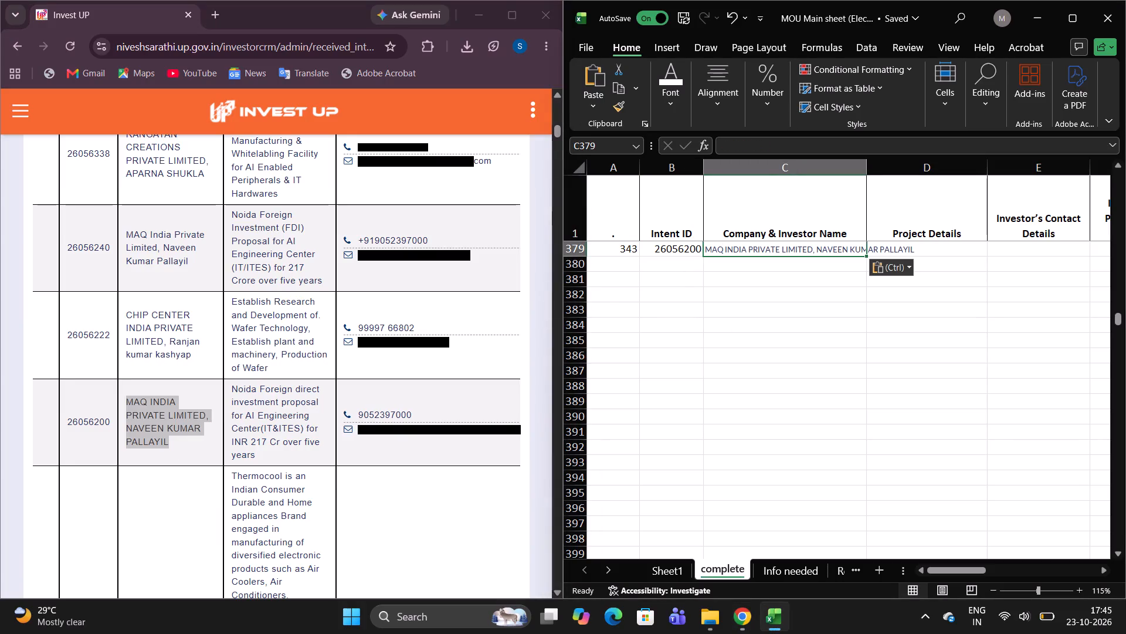
{"action": "left_click", "coordinate": [887, 270]}
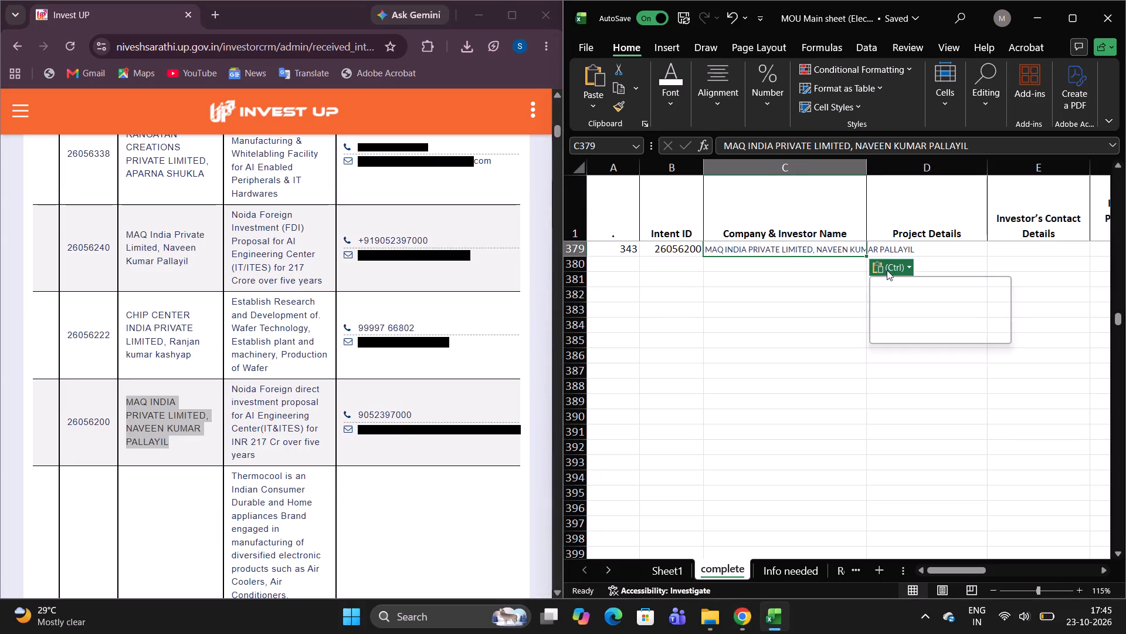
{"action": "left_click", "coordinate": [898, 306]}
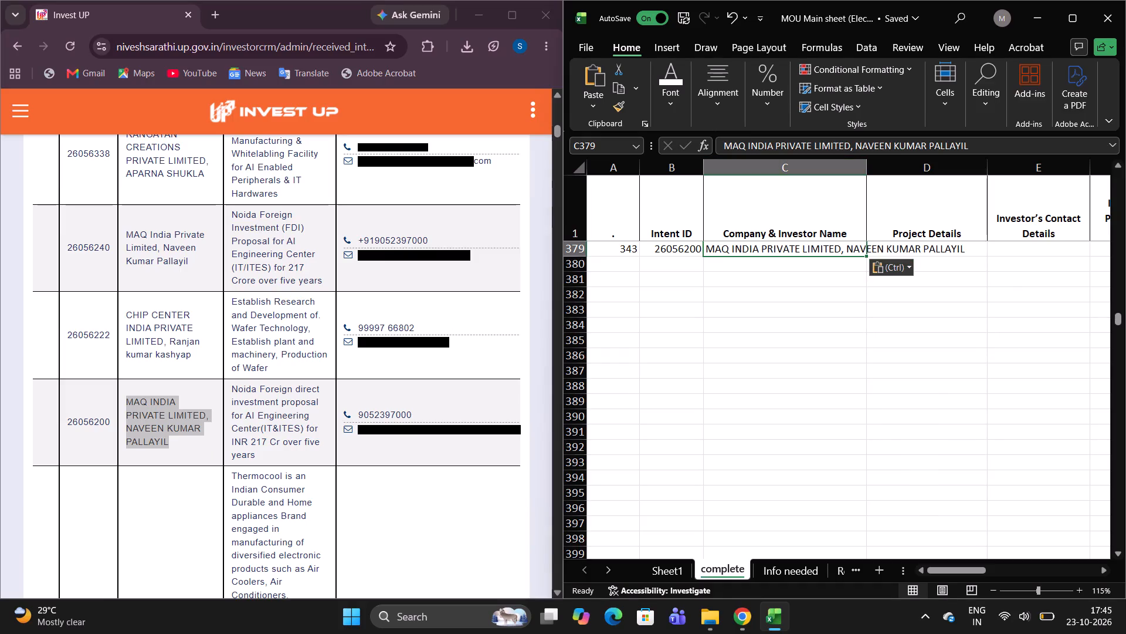
Copy the full project details text of intent 26056200 from the Invest UP list.
{"action": "left_click_drag", "start_coordinate": [232, 388], "coordinate": [250, 432]}
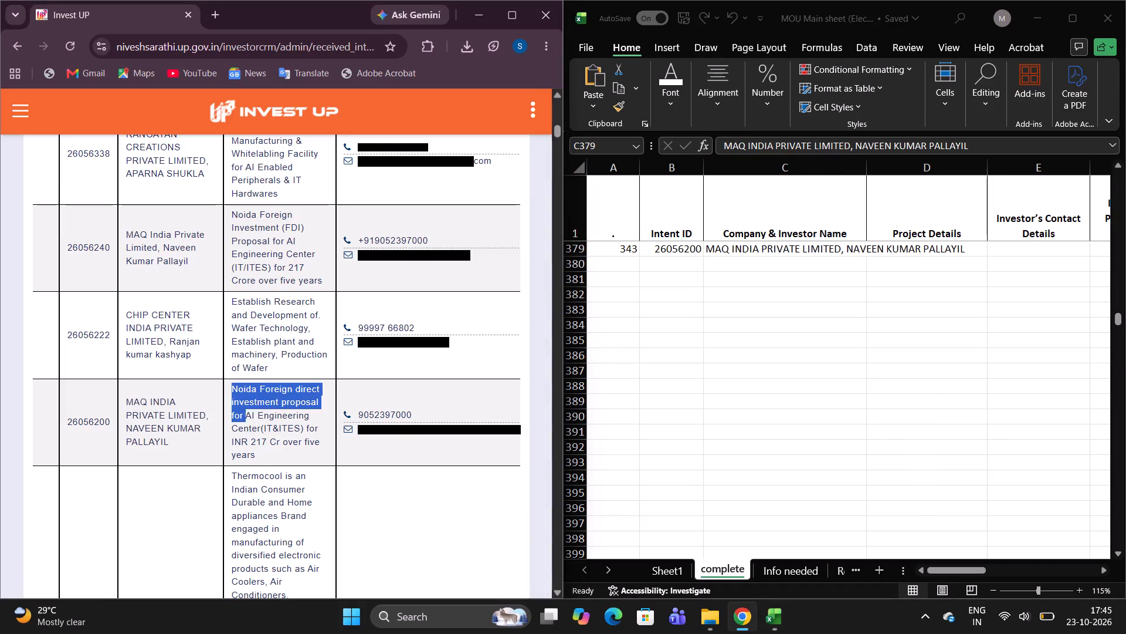
{"action": "left_click_drag", "start_coordinate": [250, 432], "coordinate": [254, 489]}
{"action": "left_click", "coordinate": [264, 456]}
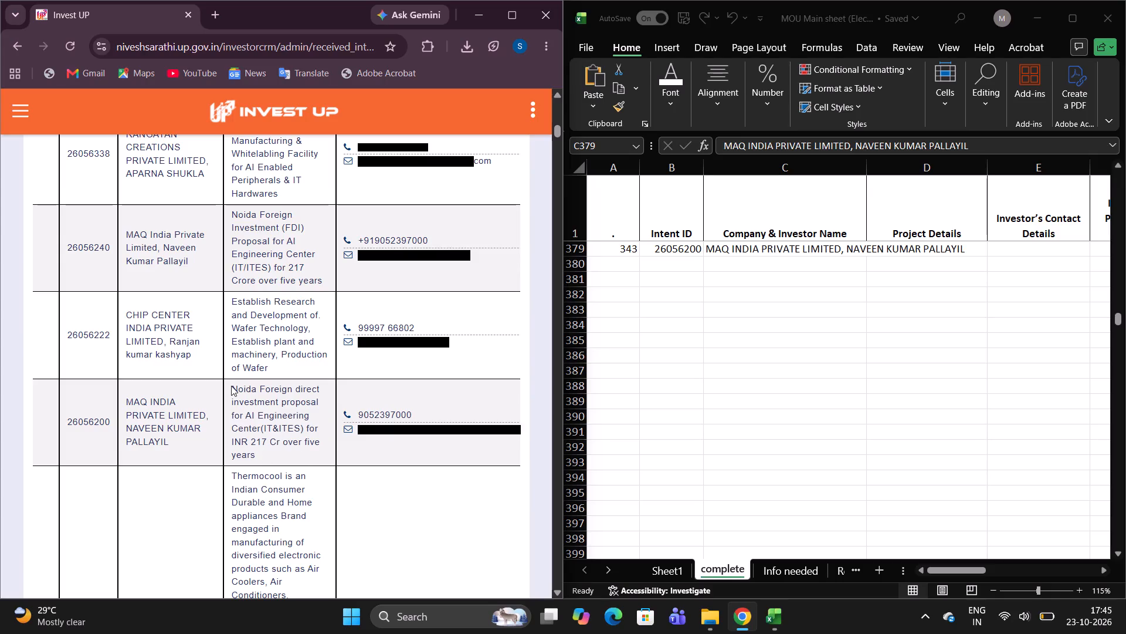
{"action": "left_click_drag", "start_coordinate": [232, 387], "coordinate": [258, 454]}
{"action": "key", "text": "ctrl+c"}
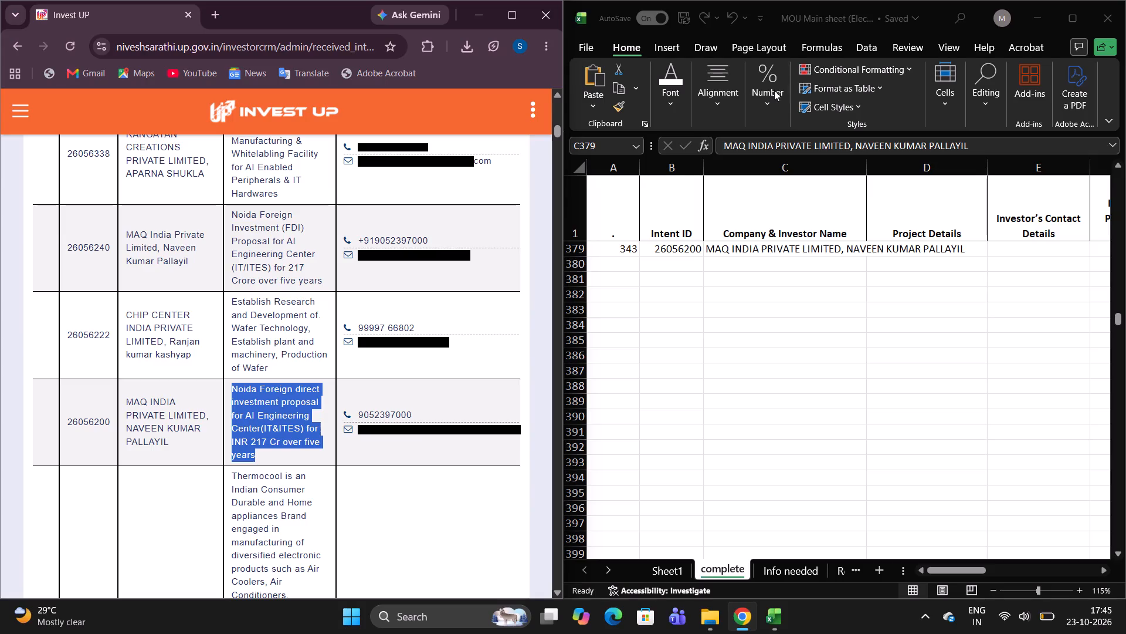
Maximize the workbook, wrap the company and investor name in C379, and enlarge row 379's height to about 176.
{"action": "left_click", "coordinate": [1073, 17]}
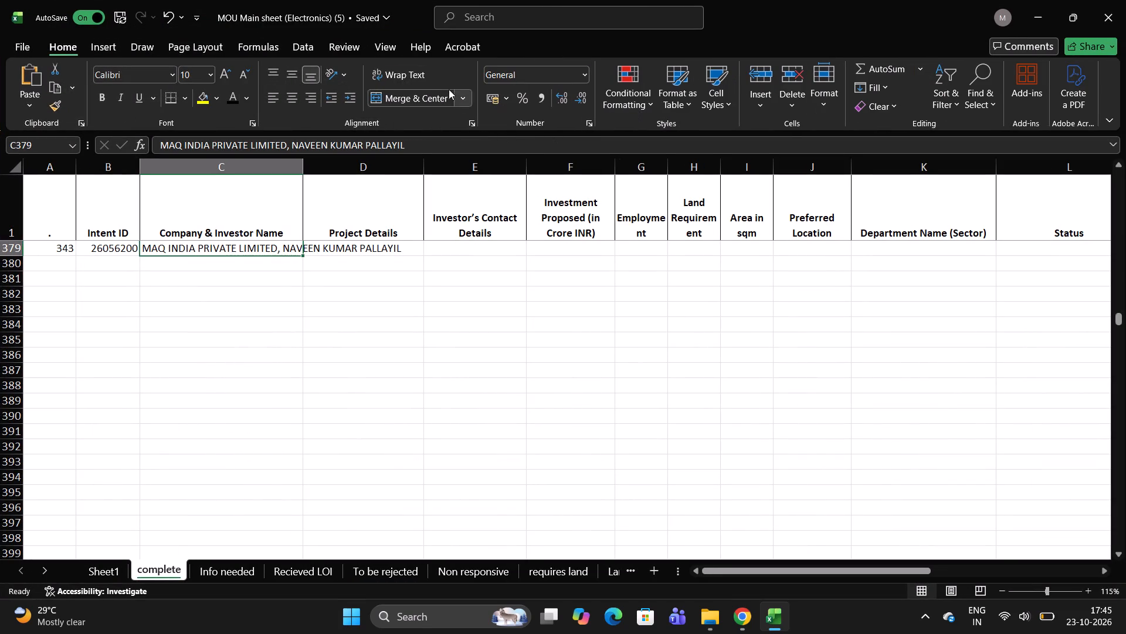
{"action": "left_click", "coordinate": [416, 76]}
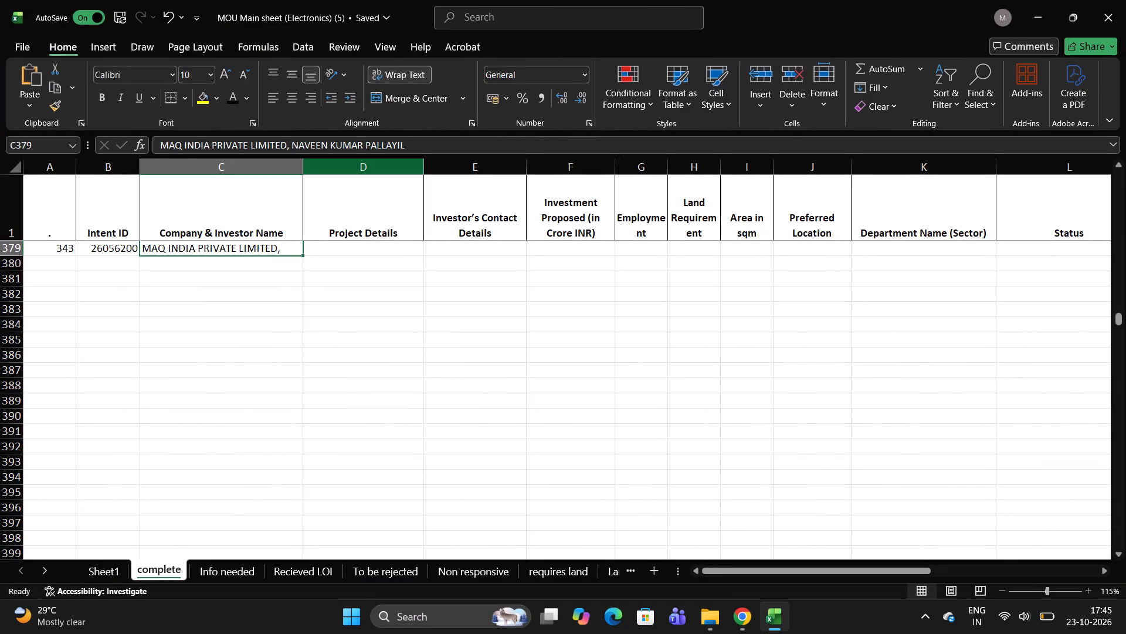
{"action": "left_click_drag", "start_coordinate": [13, 253], "coordinate": [16, 270]}
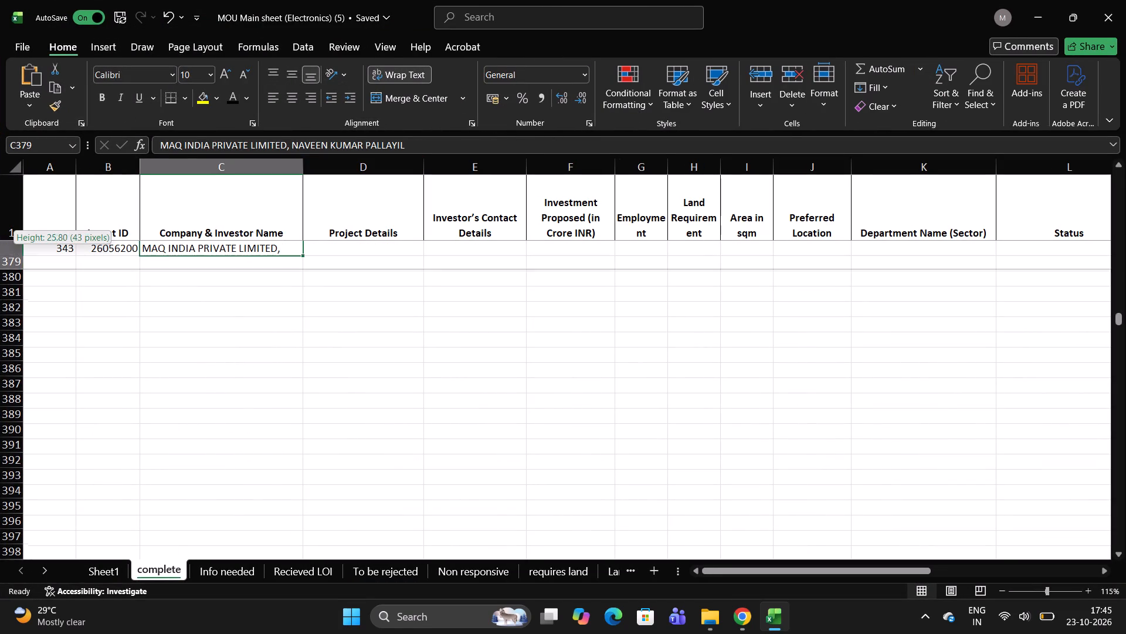
{"action": "left_click_drag", "start_coordinate": [16, 270], "coordinate": [21, 420]}
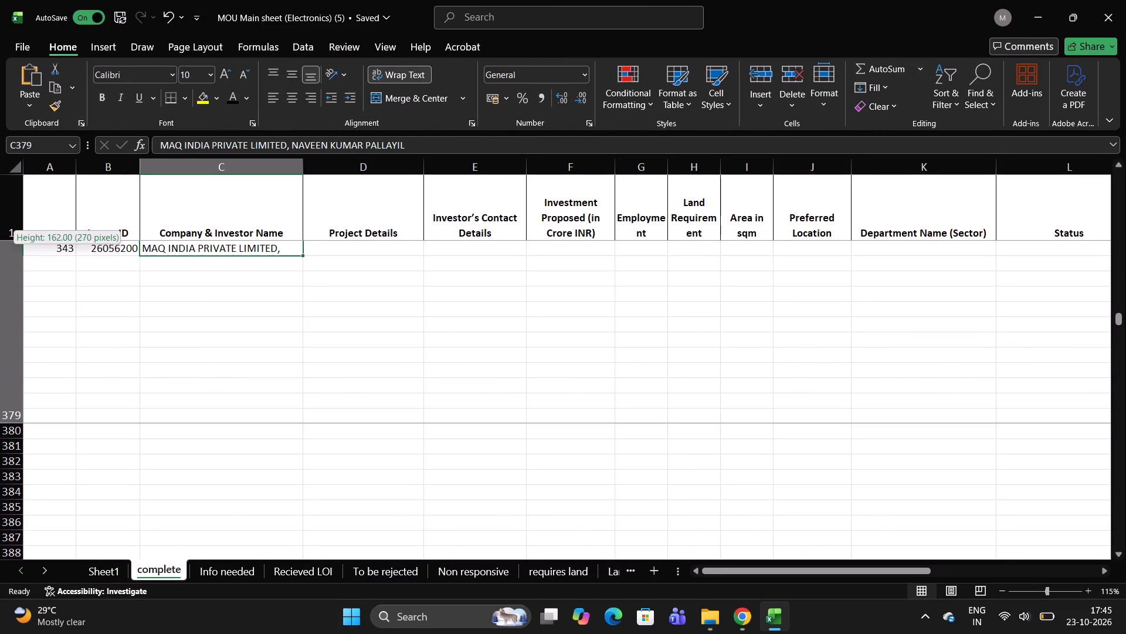
{"action": "left_click_drag", "start_coordinate": [21, 420], "coordinate": [21, 435]}
Paste the copied project details into D379 with the sheet's own formatting and wrap the text.
{"action": "left_click", "coordinate": [375, 356]}
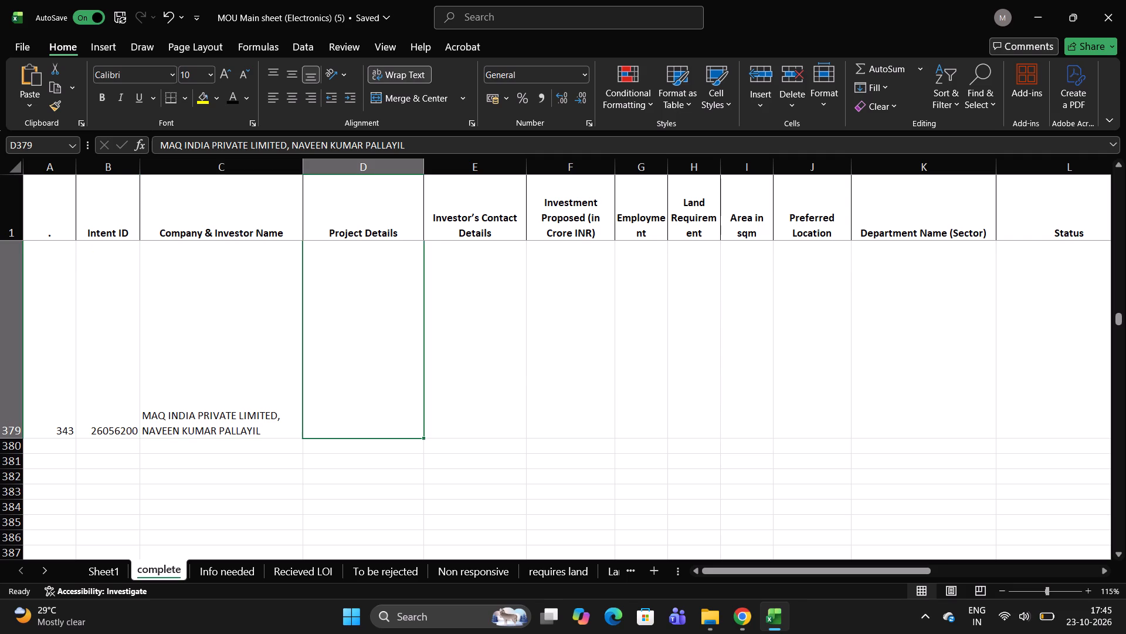
{"action": "key", "text": "ctrl+v"}
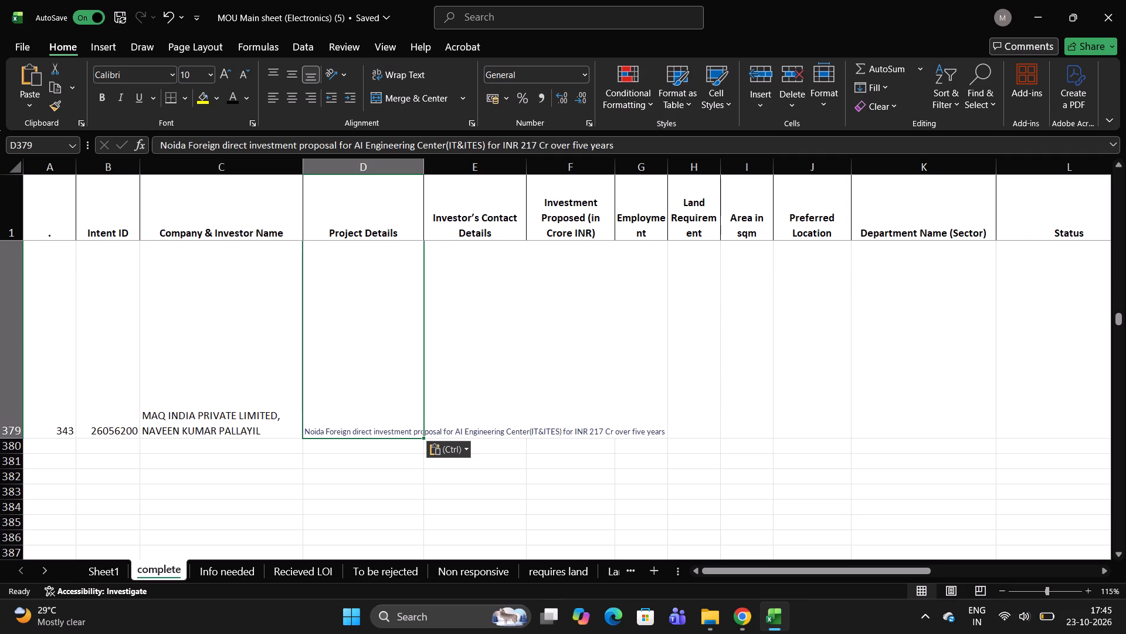
{"action": "left_click", "coordinate": [450, 453]}
{"action": "left_click", "coordinate": [456, 495]}
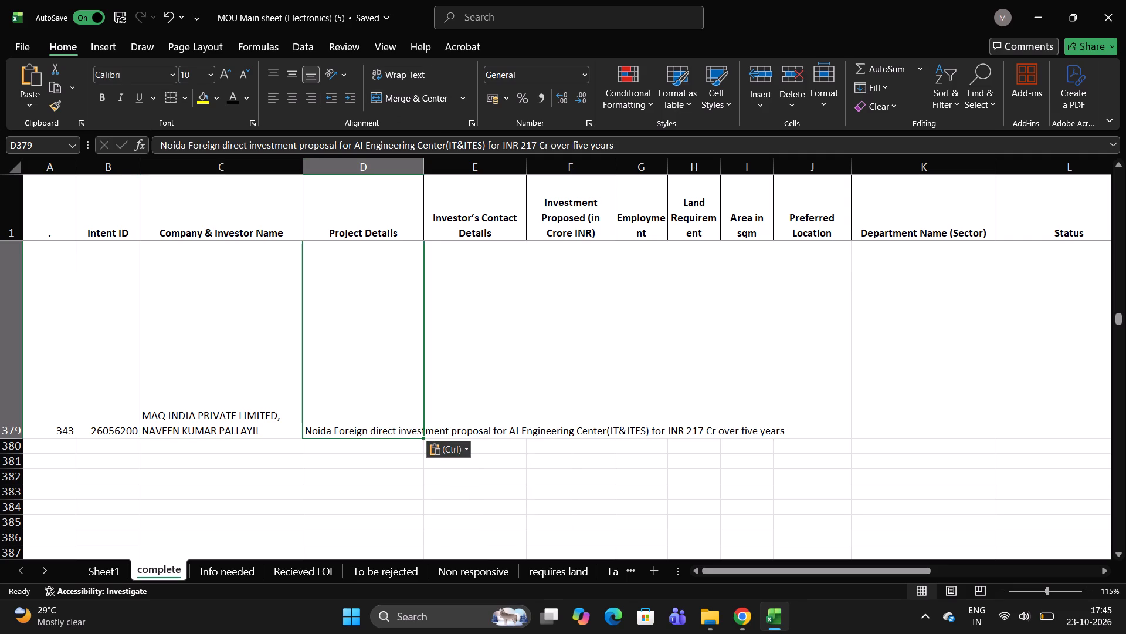
{"action": "left_click", "coordinate": [393, 76]}
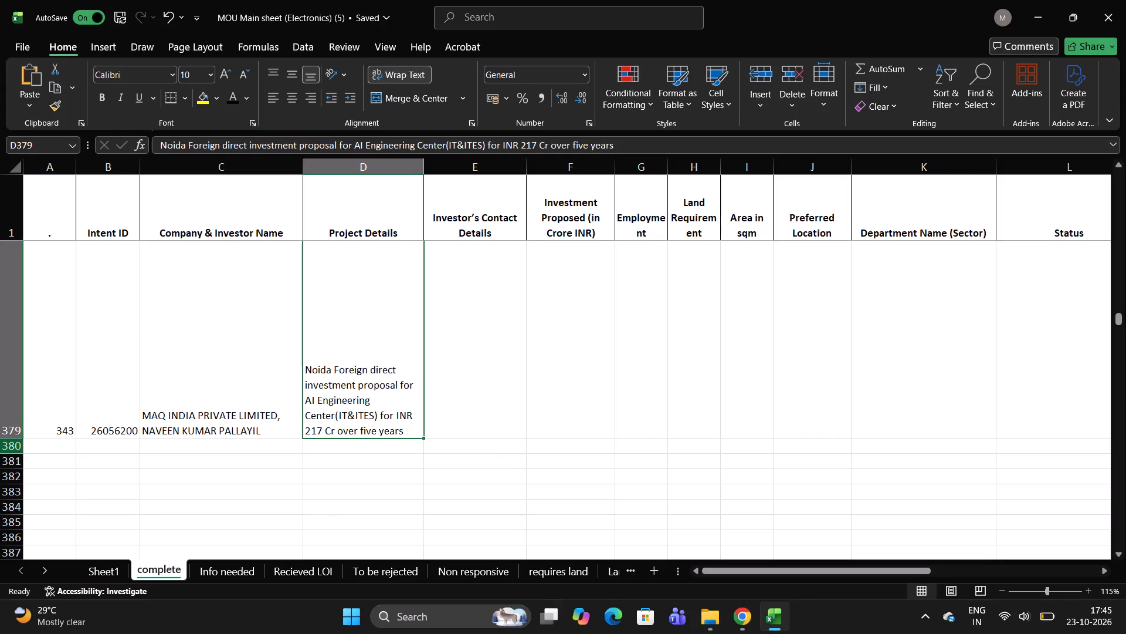
Reduce row 379's height to about 73 so it fits the wrapped project details.
{"action": "left_click_drag", "start_coordinate": [8, 439], "coordinate": [11, 400]}
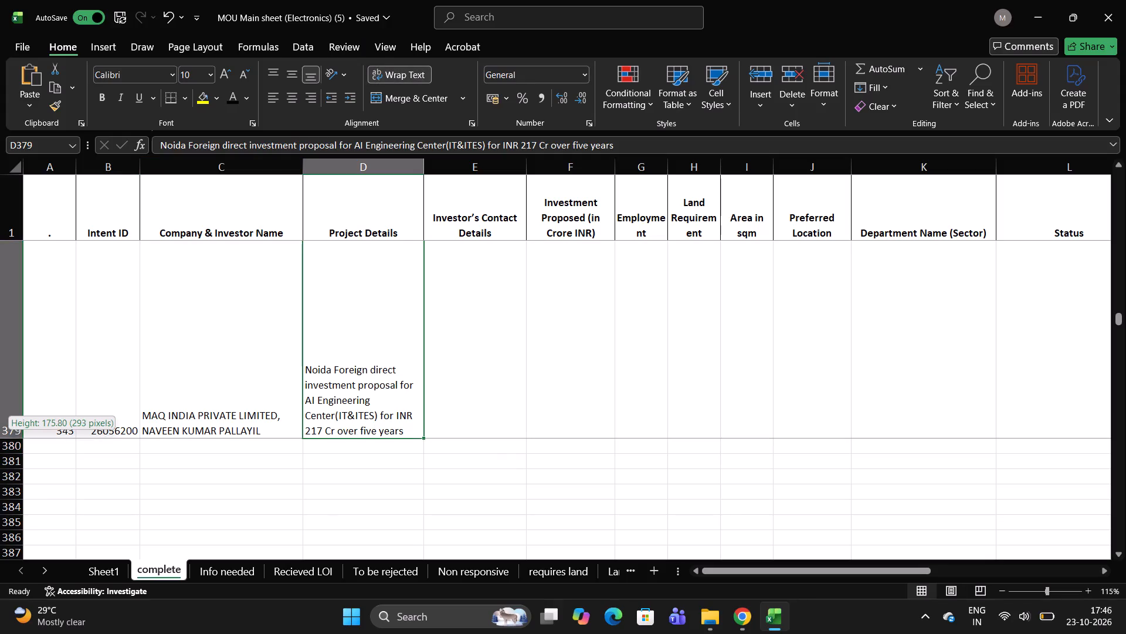
{"action": "left_click_drag", "start_coordinate": [11, 400], "coordinate": [23, 323]}
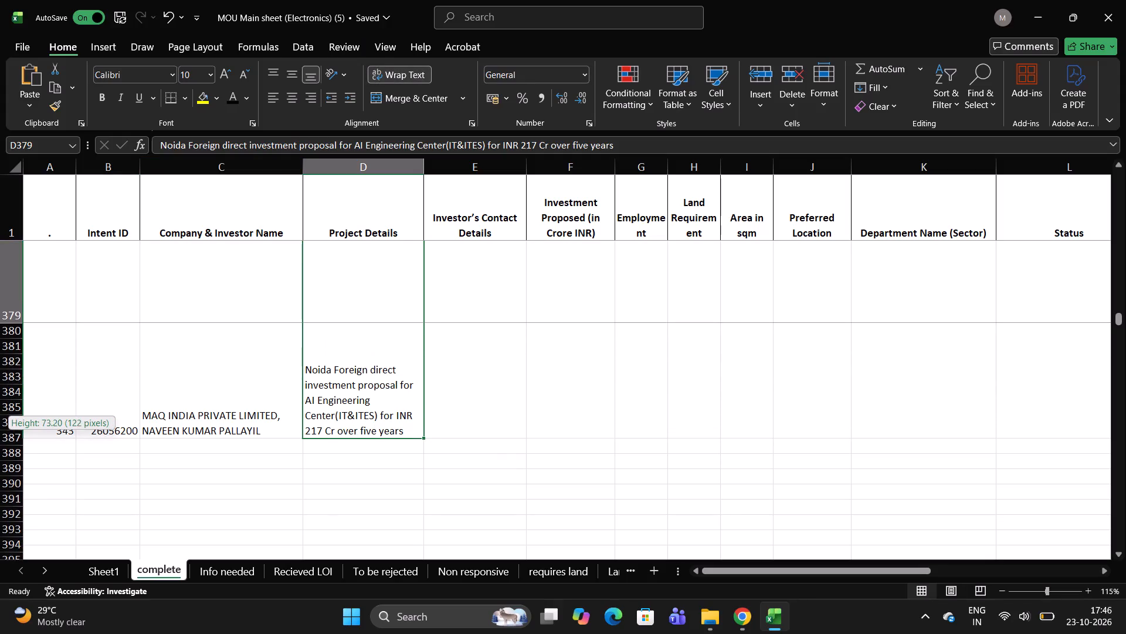
{"action": "left_click_drag", "start_coordinate": [23, 323], "coordinate": [23, 321]}
Select the investor's contact details cell E379 and place the workbook beside the Invest UP page again.
{"action": "scroll", "coordinate": [23, 321], "scroll_direction": "up", "scroll_amount": 1}
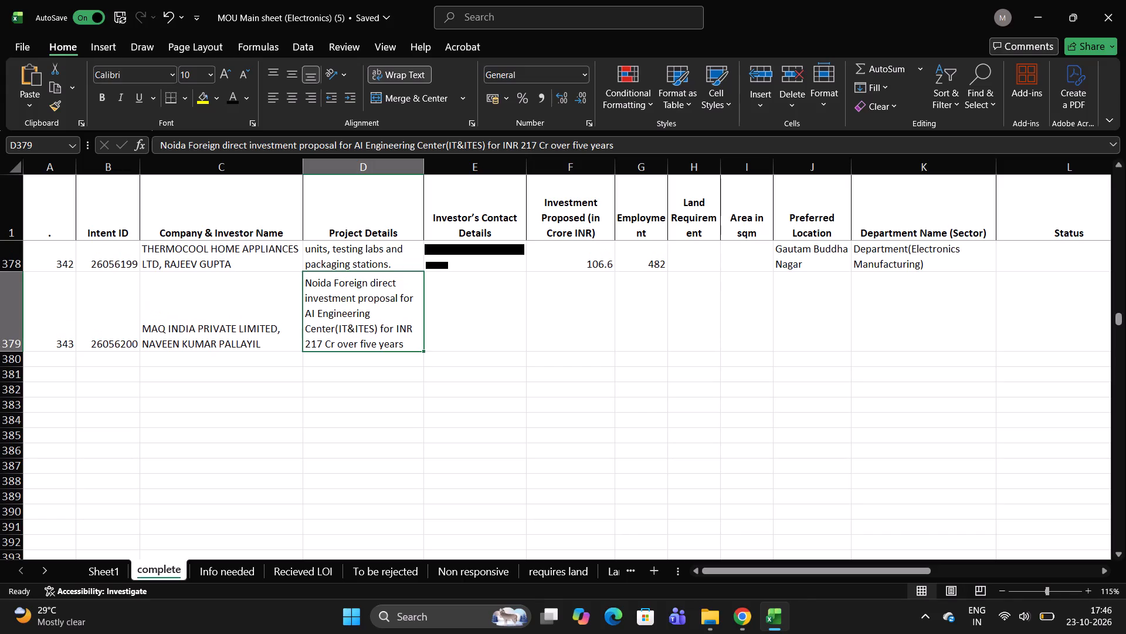
{"action": "left_click", "coordinate": [504, 298]}
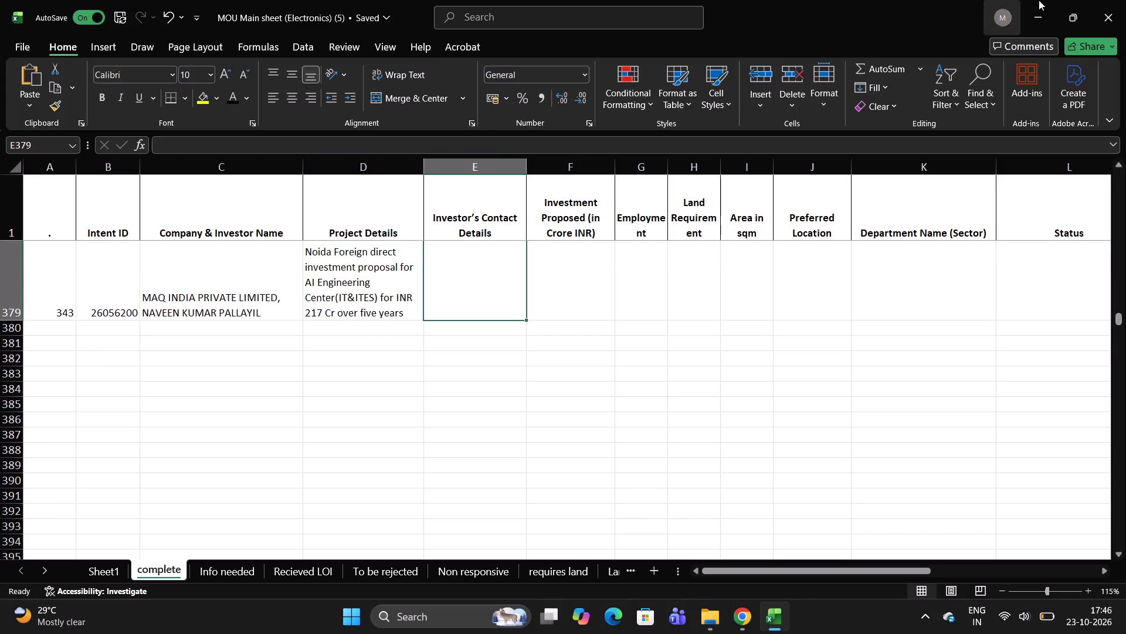
{"action": "left_click", "coordinate": [1025, 113]}
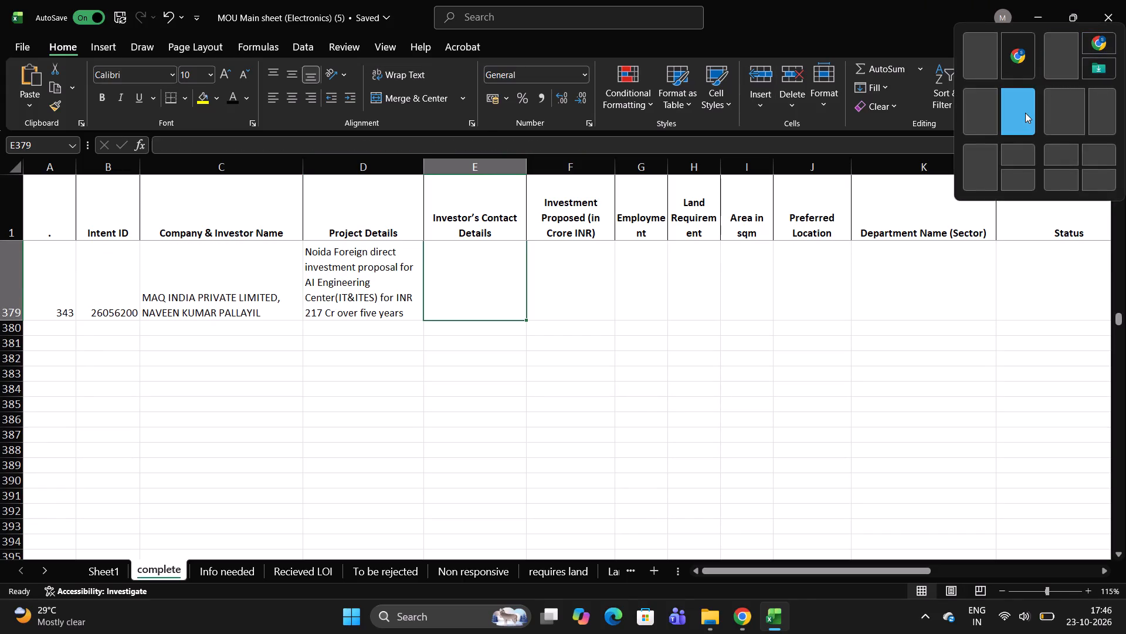
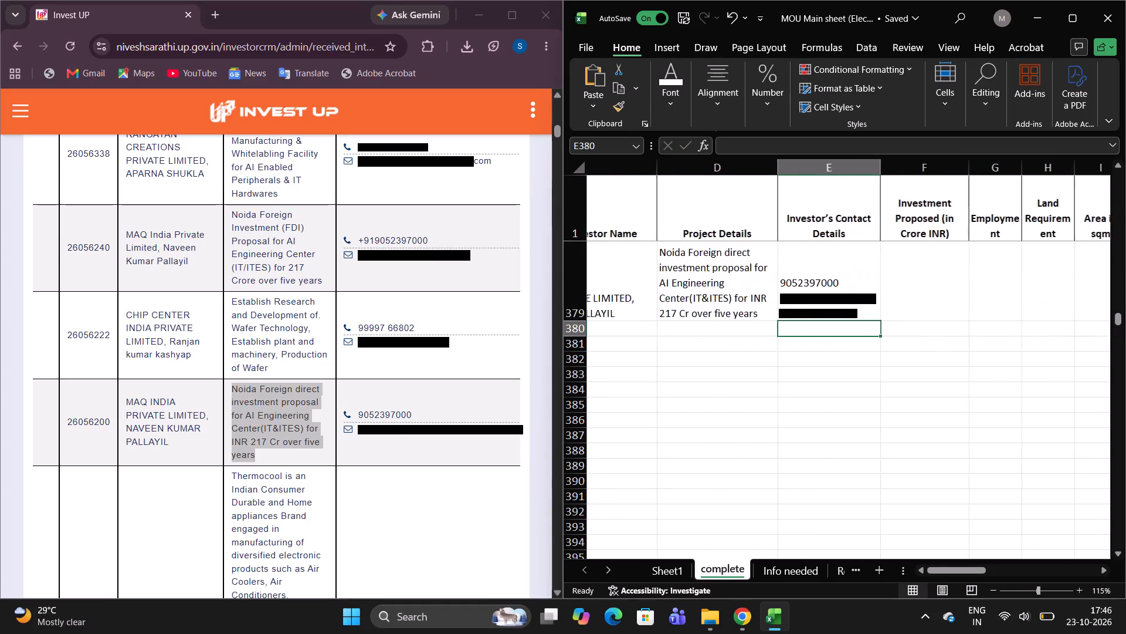
Enter intent 26056200's proposed investment of 217 crore in F379 and its employment of 2000 in G379.
{"action": "scroll", "coordinate": [1006, 305], "scroll_direction": "left", "scroll_amount": 2}
{"action": "scroll", "coordinate": [390, 408], "scroll_direction": "left", "scroll_amount": 2}
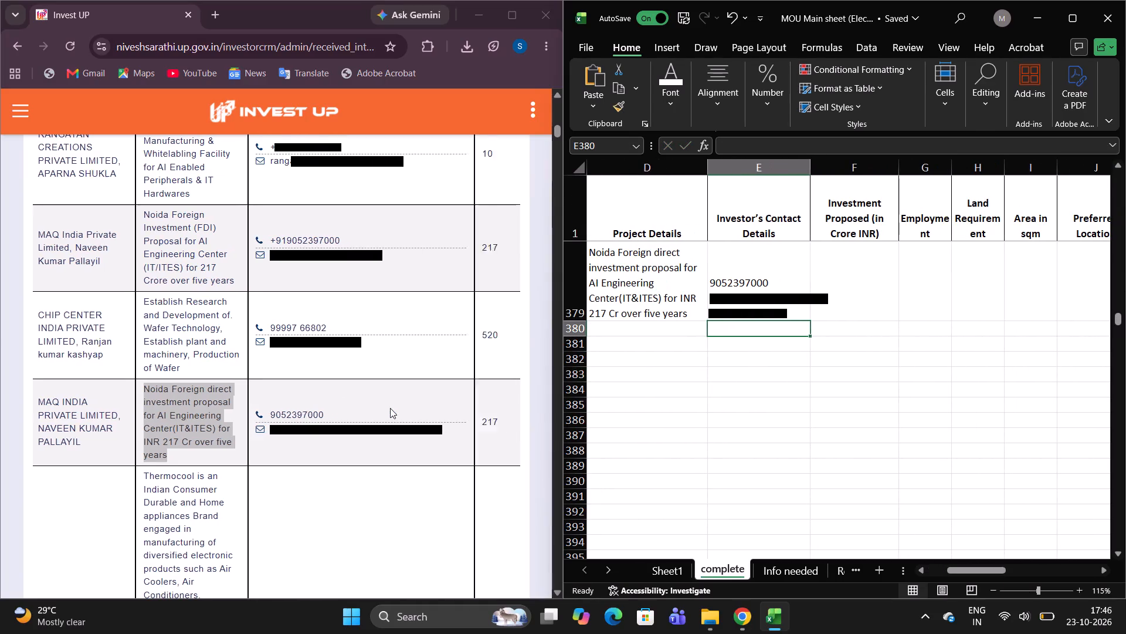
{"action": "scroll", "coordinate": [390, 408], "scroll_direction": "left", "scroll_amount": 2}
{"action": "left_click", "coordinate": [860, 276]}
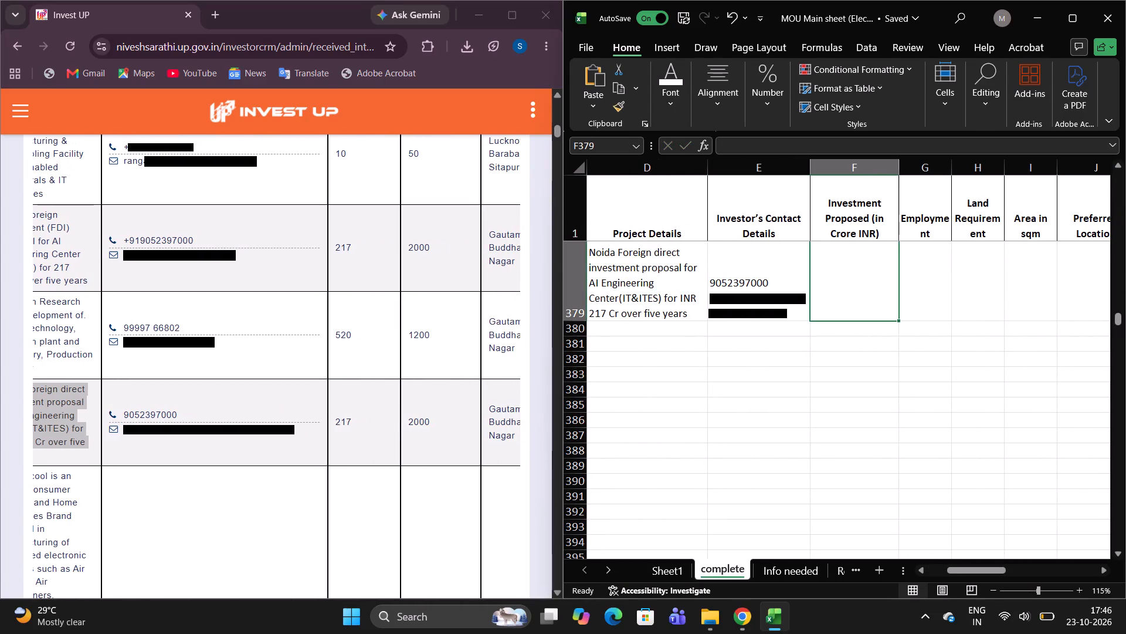
{"action": "type", "text": "21"}
{"action": "key", "text": "7"}
{"action": "key", "text": "Right"}
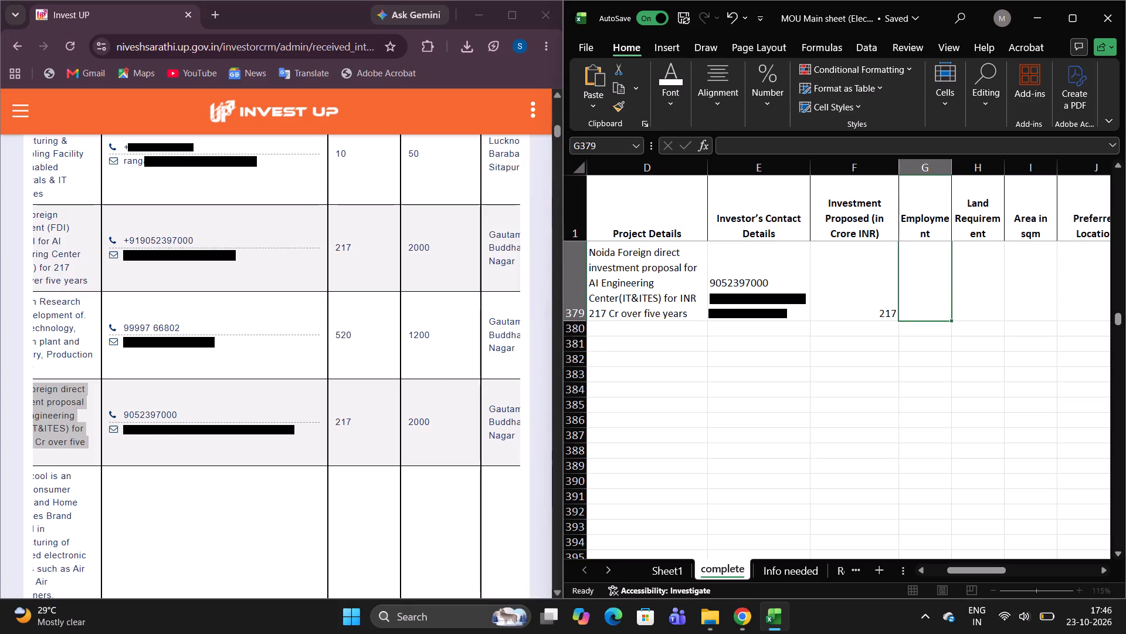
{"action": "type", "text": "2000"}
{"action": "key", "text": "Right"}
Enter Gautam Buddha Nagar as preferred location in J379 and IT and Electronics Department(Electronics Manufacturing) as department in K379.
{"action": "key", "text": "Right"}
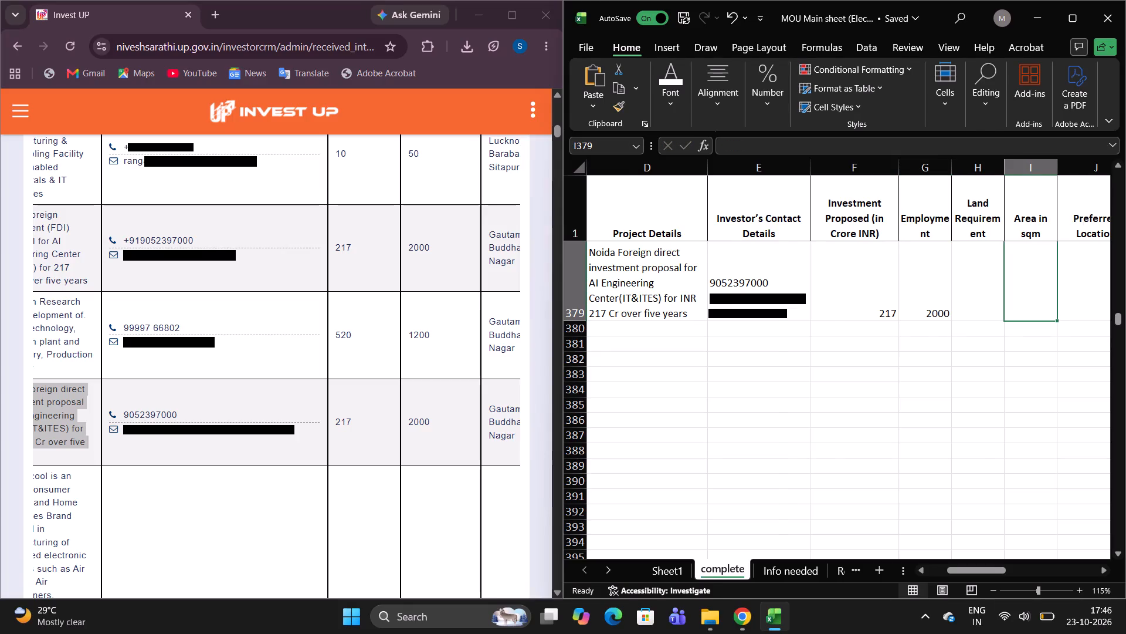
{"action": "key", "text": "Right"}
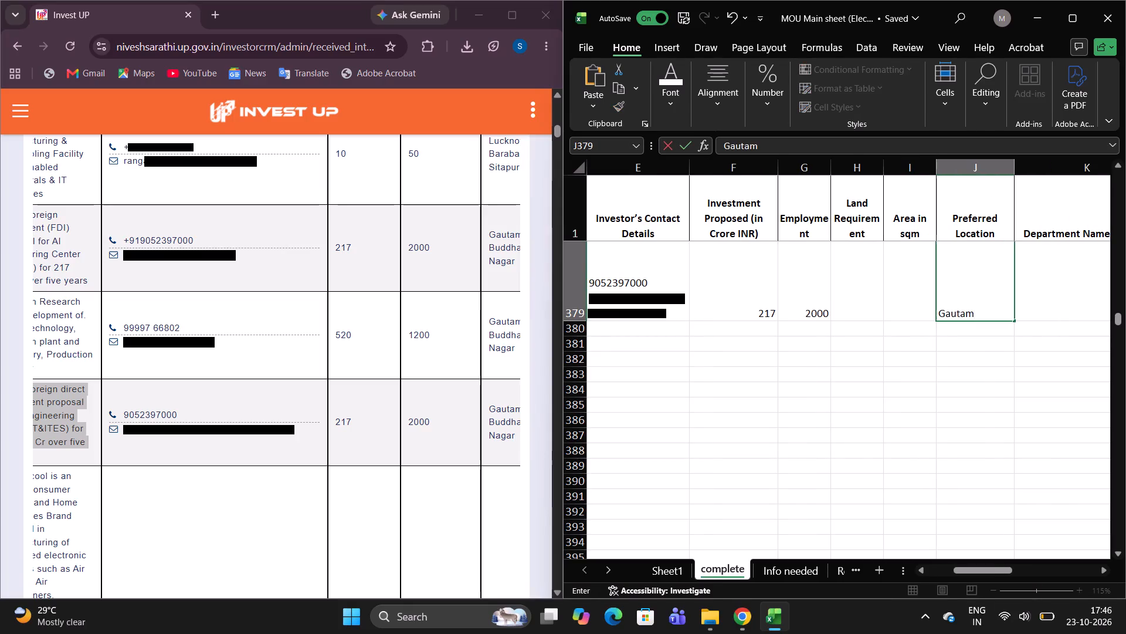
{"action": "key", "text": "BackSpace"}
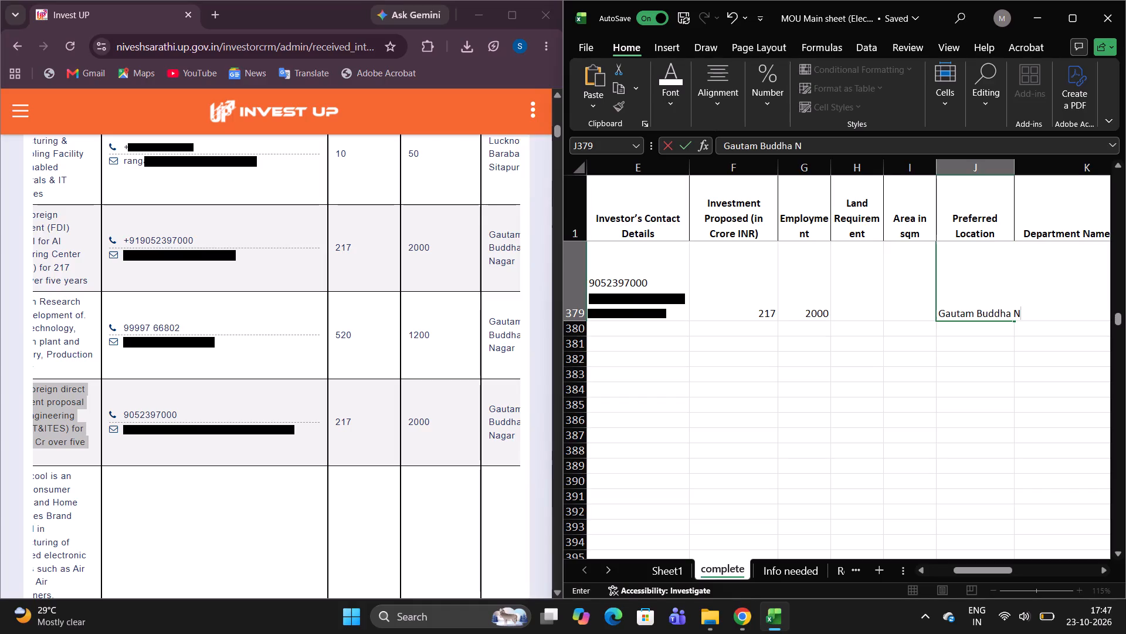
{"action": "key", "text": "Right"}
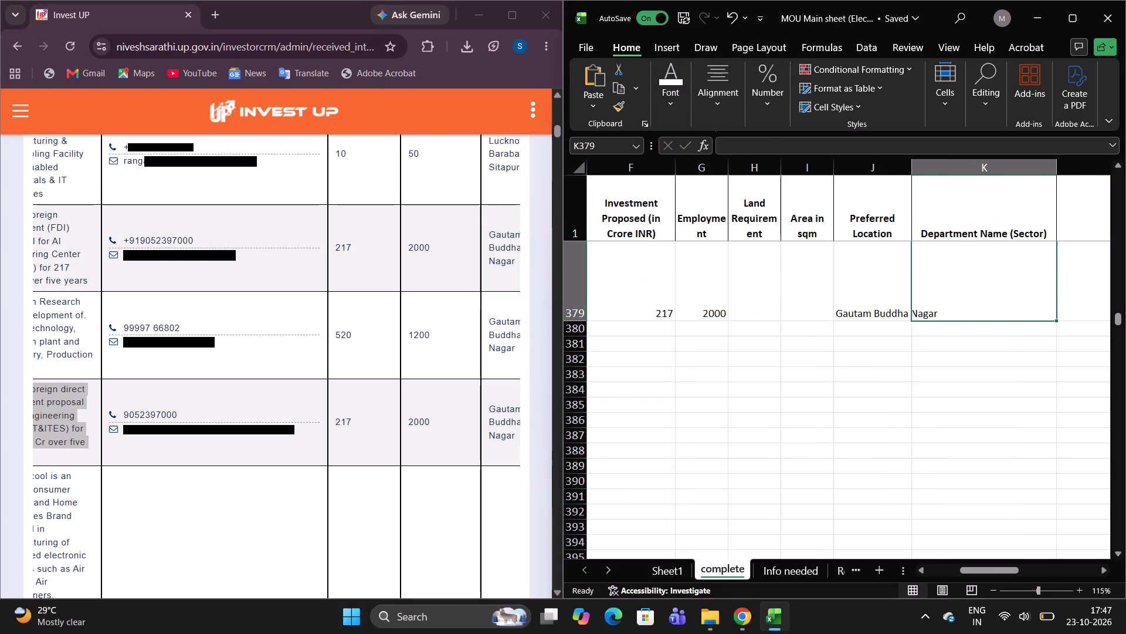
{"action": "key", "text": "i"}
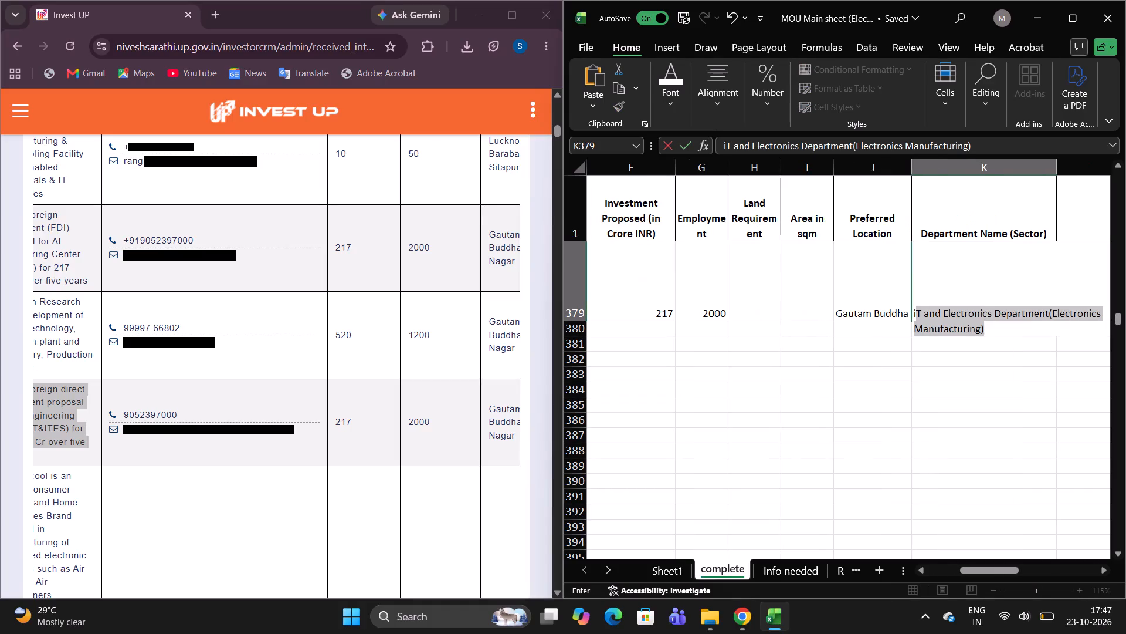
{"action": "key", "text": "Return"}
Maximize the workbook and wrap the text of the preferred location in J379 and the department name in K379.
{"action": "left_click", "coordinate": [880, 309]}
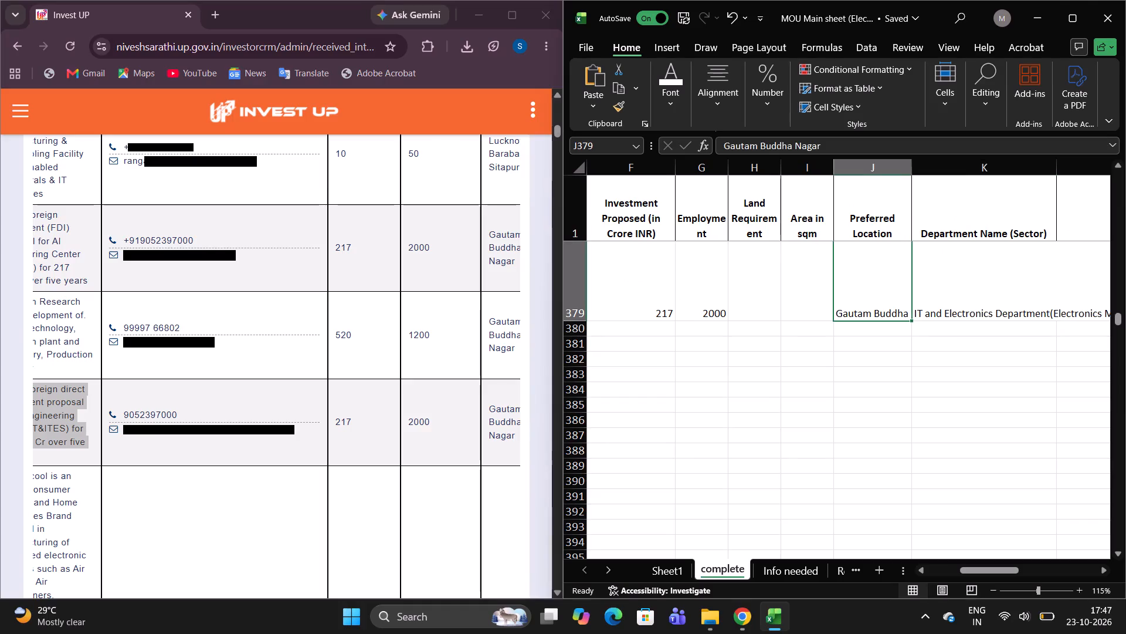
{"action": "left_click", "coordinate": [1077, 12]}
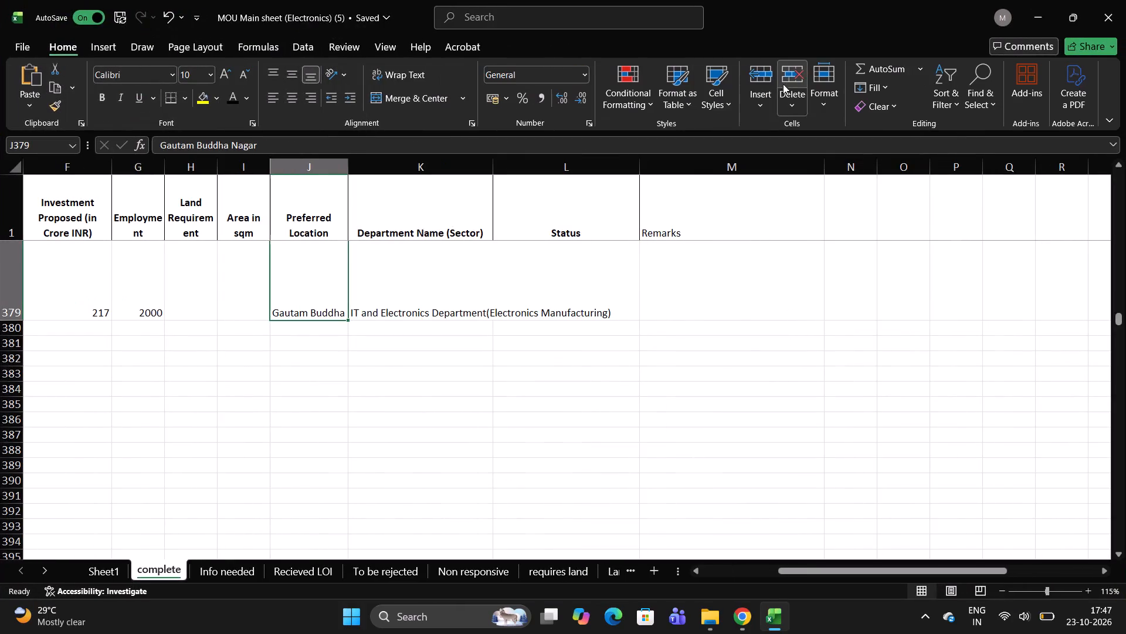
{"action": "left_click", "coordinate": [402, 70]}
{"action": "left_click", "coordinate": [371, 278]}
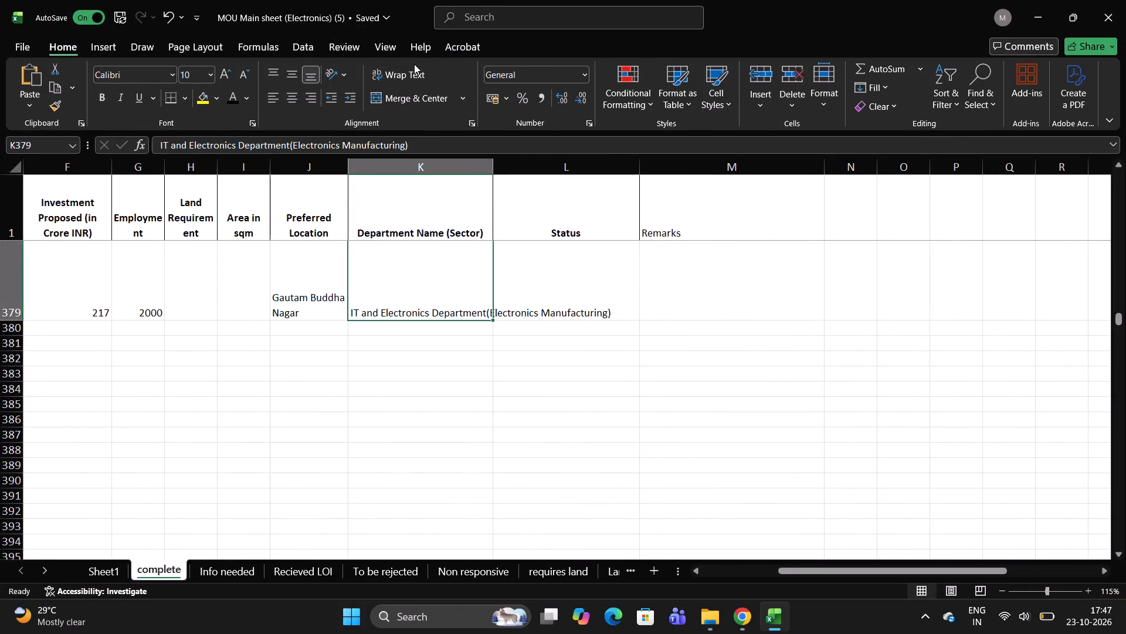
{"action": "left_click", "coordinate": [414, 64]}
{"action": "left_click", "coordinate": [411, 71]}
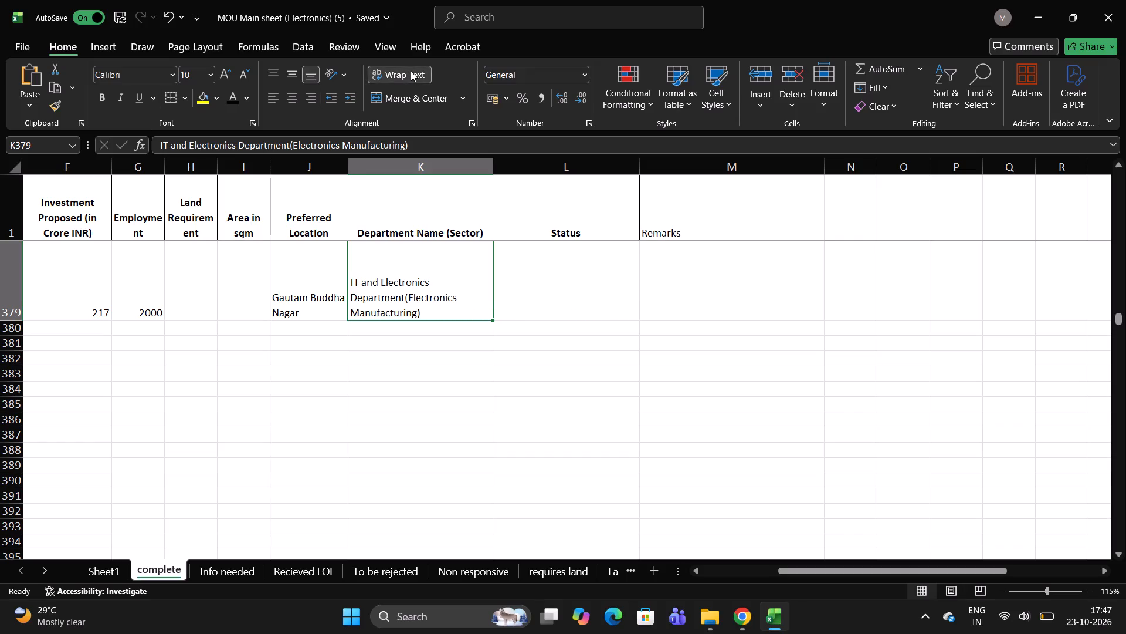
Start row 380 with serial number 344 in A380 and place the workbook beside the Invest UP intent list again.
{"action": "scroll", "coordinate": [313, 381], "scroll_direction": "right", "scroll_amount": 3}
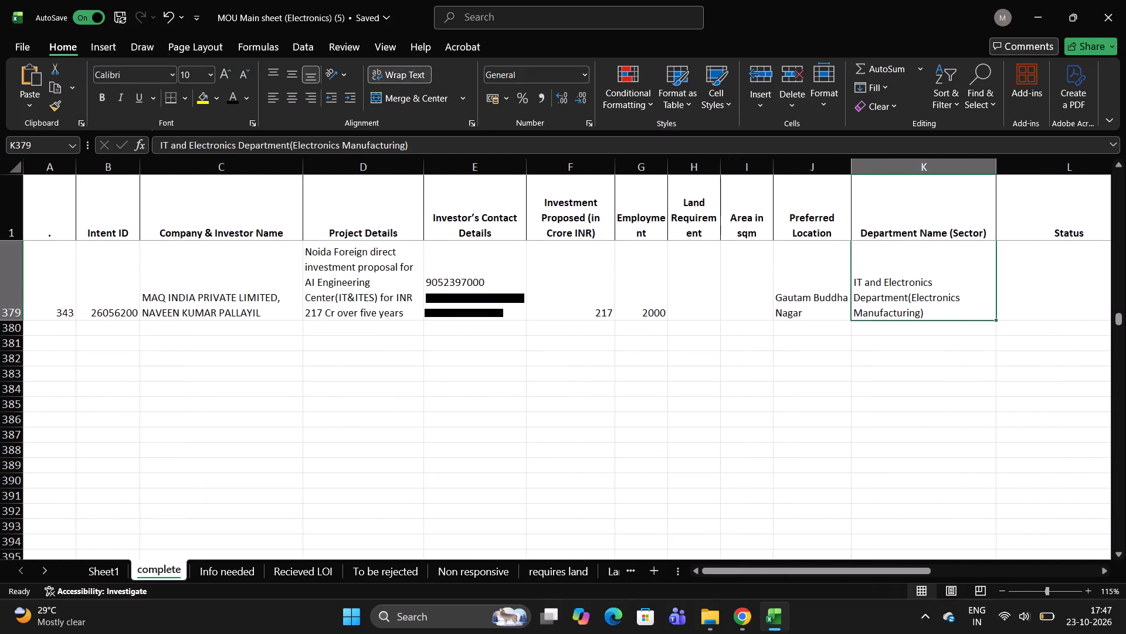
{"action": "left_click", "coordinate": [50, 333]}
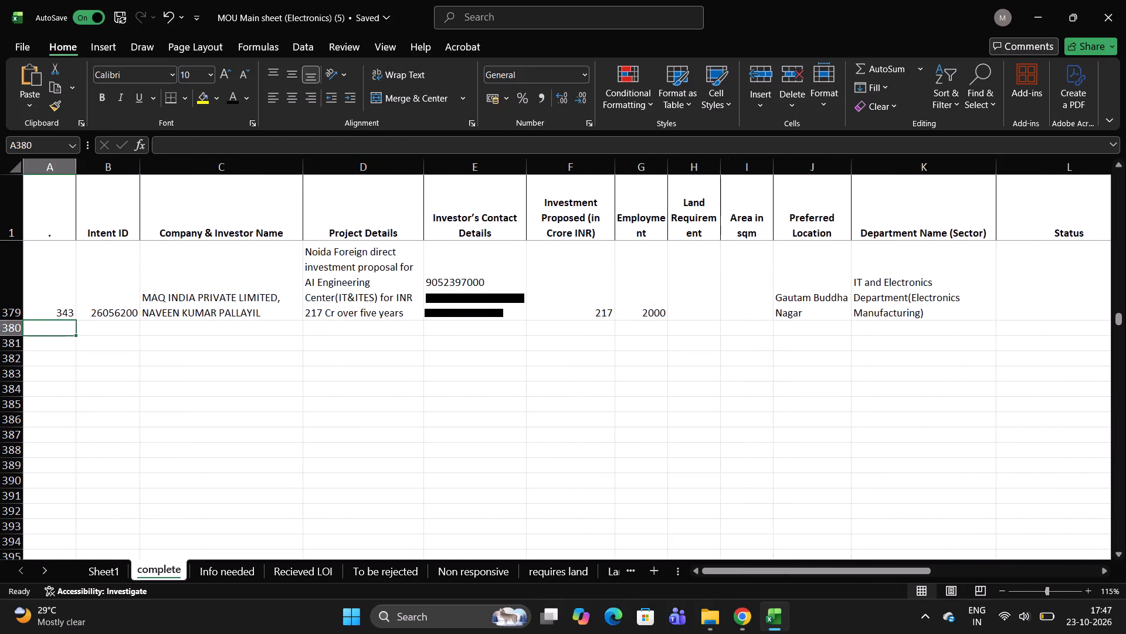
{"action": "type", "text": "344"}
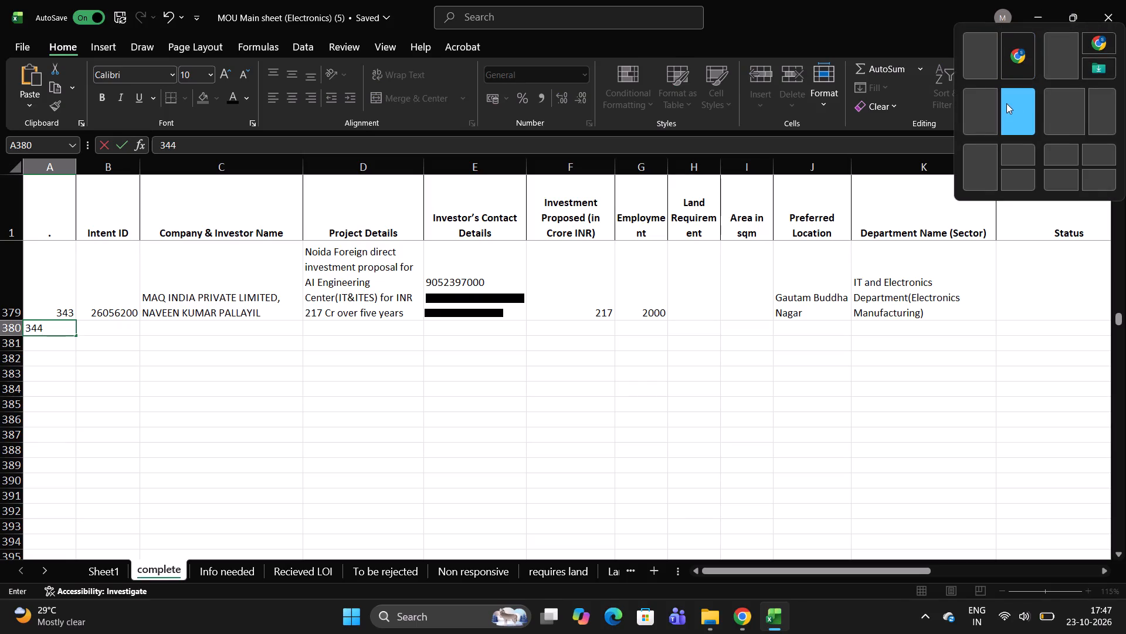
{"action": "left_click", "coordinate": [1006, 104]}
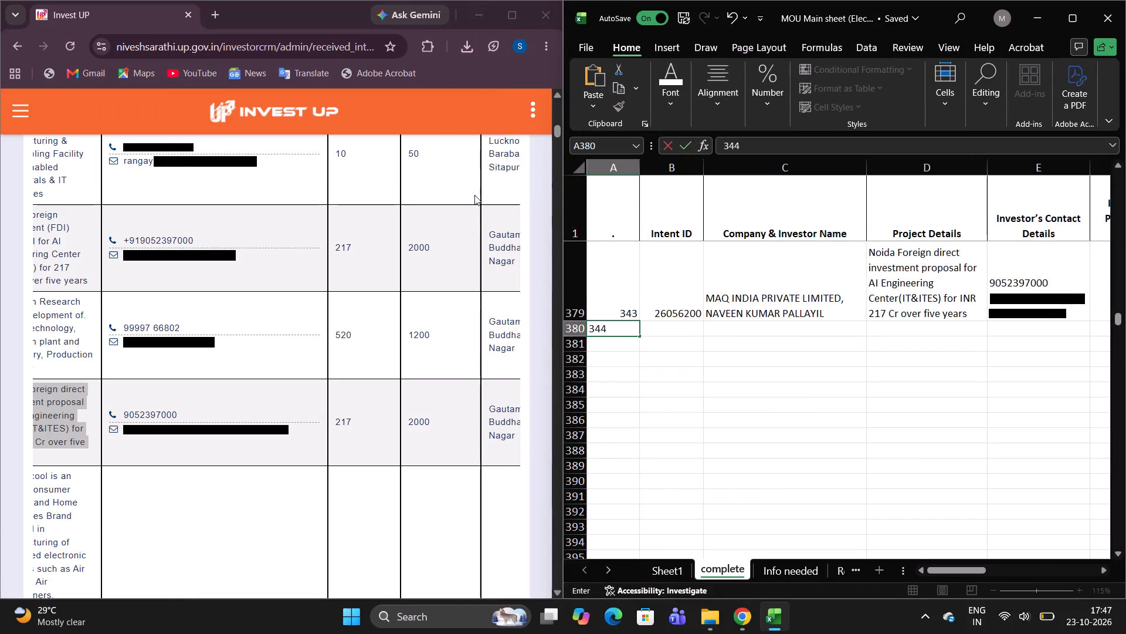
{"action": "scroll", "coordinate": [297, 286], "scroll_direction": "right", "scroll_amount": 3}
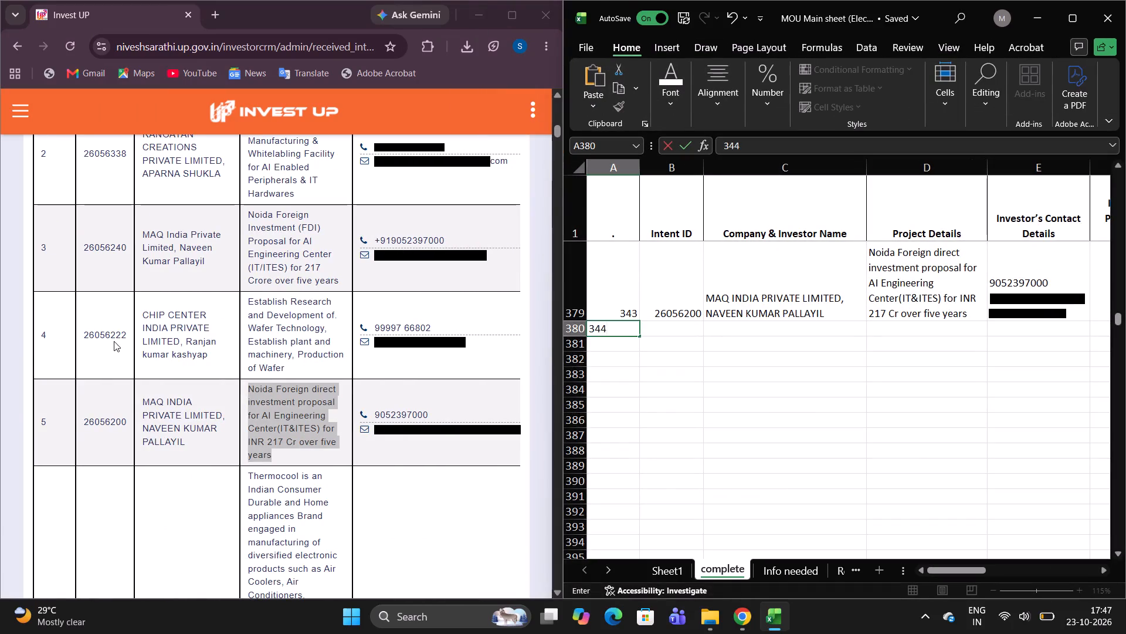
{"action": "key", "text": "Right"}
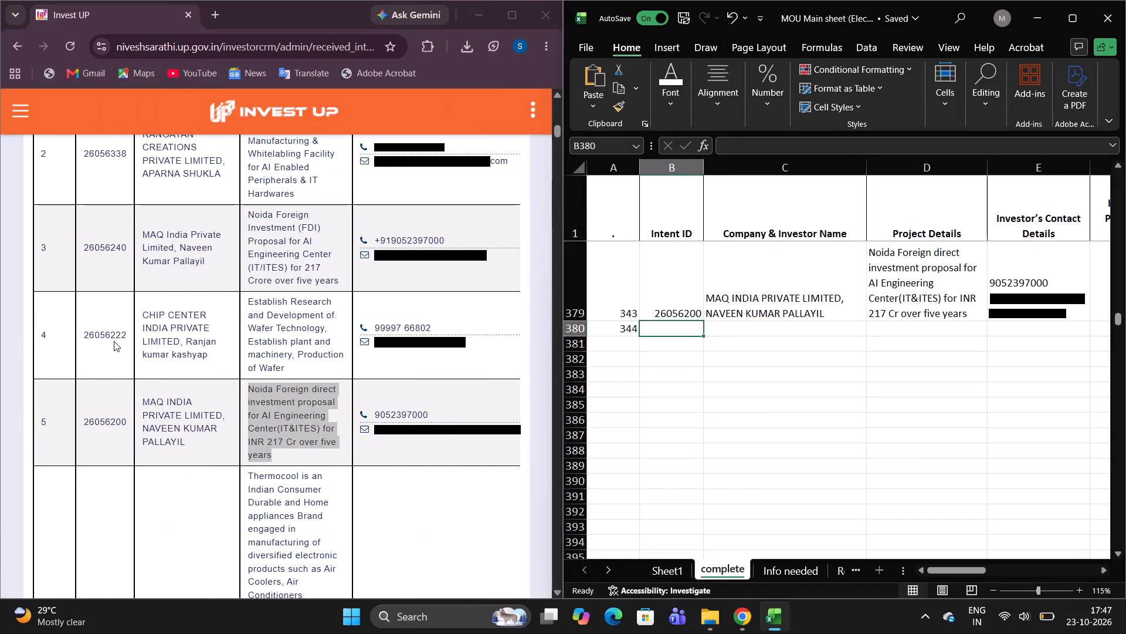
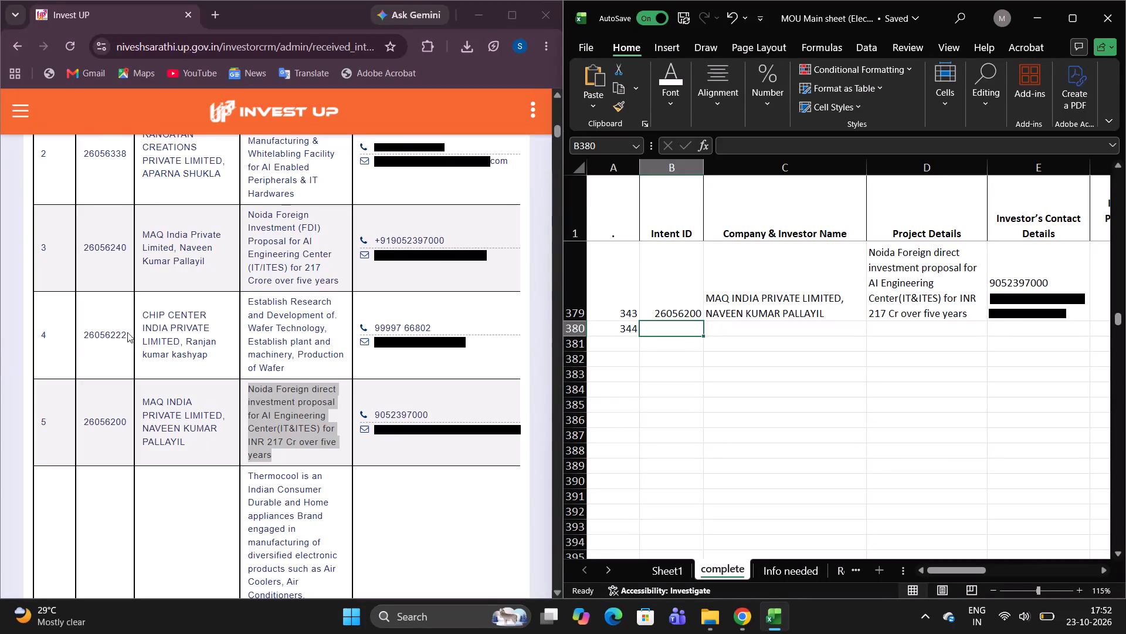
Copy intent ID 26056222 from the Invest UP list into B380, matching the sheet's cell formatting.
{"action": "left_click_drag", "start_coordinate": [123, 331], "coordinate": [81, 336]}
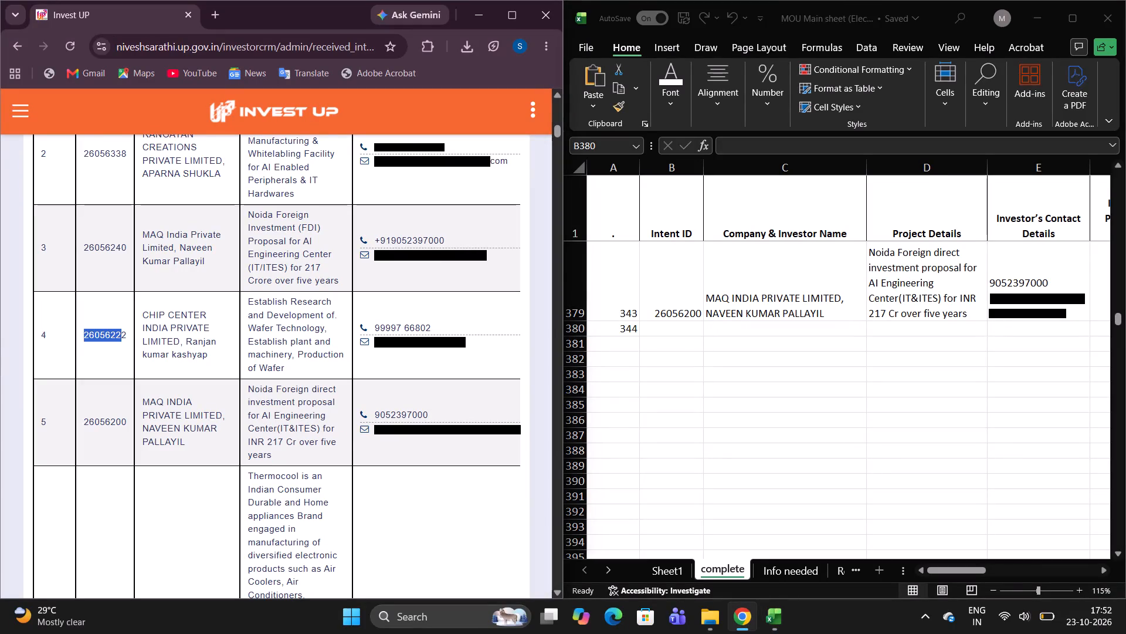
{"action": "left_click_drag", "start_coordinate": [126, 336], "coordinate": [74, 339]}
{"action": "key", "text": "ctrl+c"}
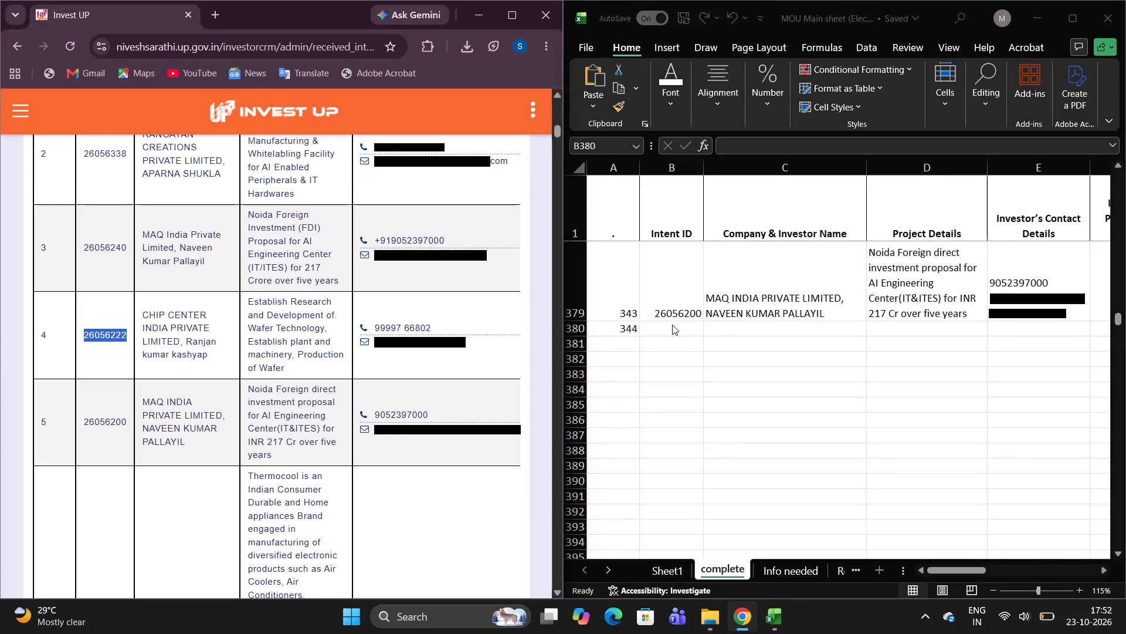
{"action": "left_click", "coordinate": [672, 325]}
{"action": "key", "text": "ctrl+v"}
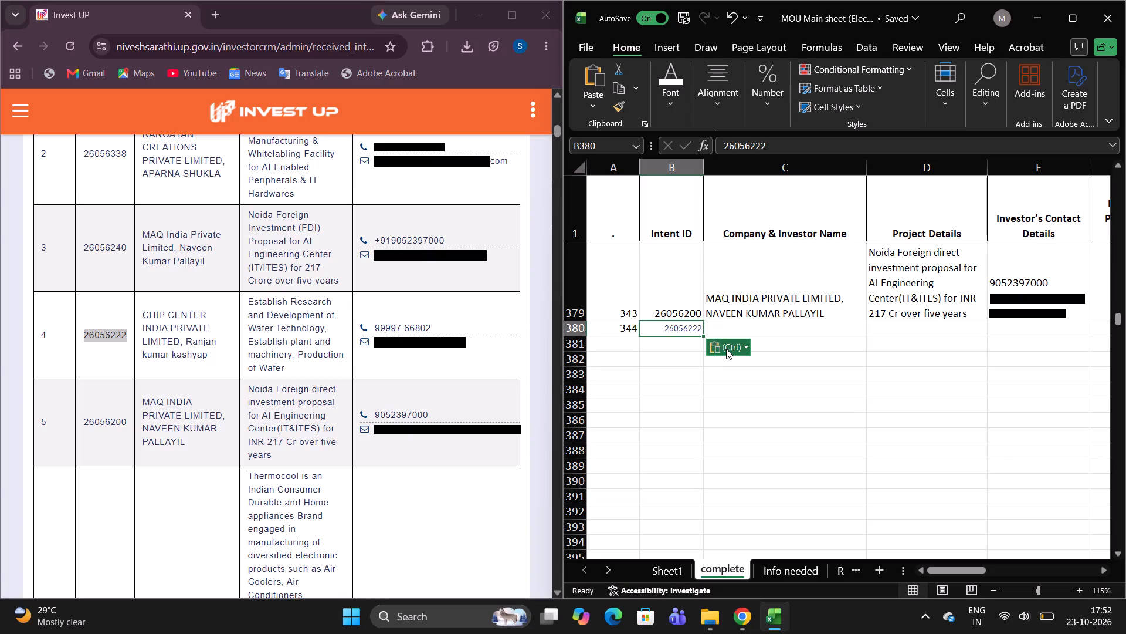
{"action": "left_click", "coordinate": [726, 349]}
{"action": "left_click", "coordinate": [745, 386]}
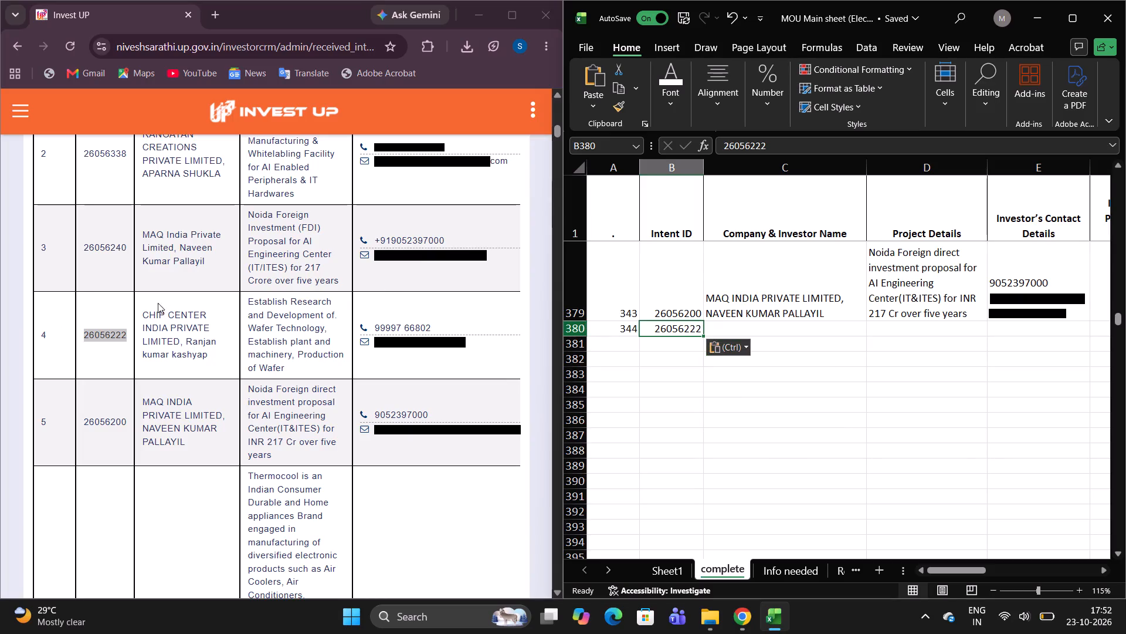
Copy the company and investor name of intent 26056222, CHIP CENTER INDIA PRIVATE LIMITED, from the Invest UP list.
{"action": "left_click_drag", "start_coordinate": [144, 316], "coordinate": [214, 359]}
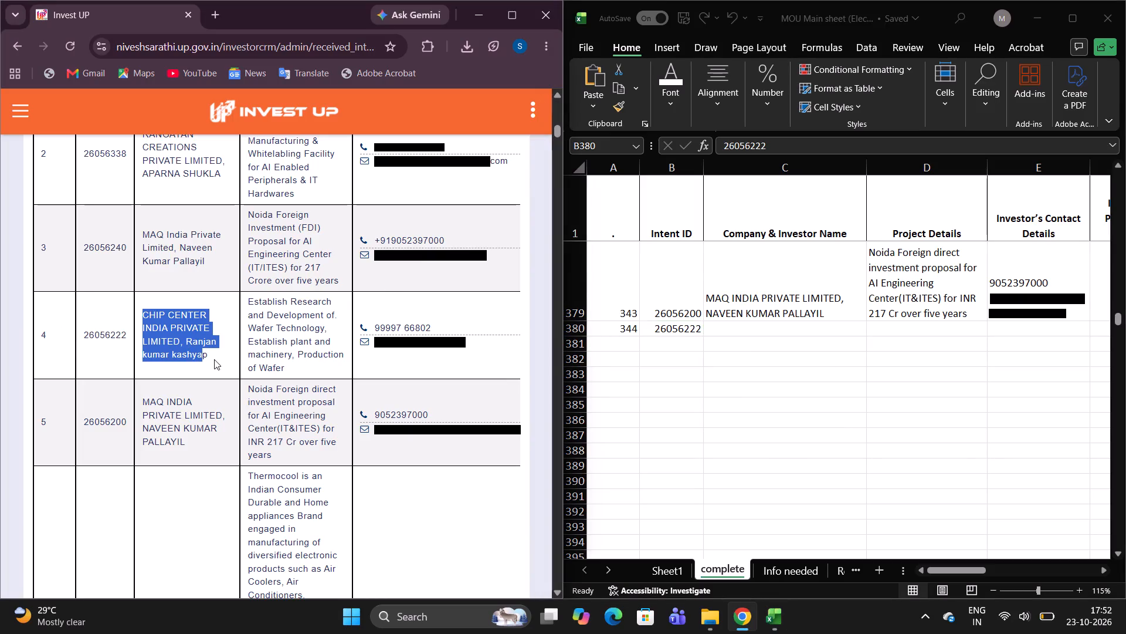
{"action": "key", "text": "ctrl+c"}
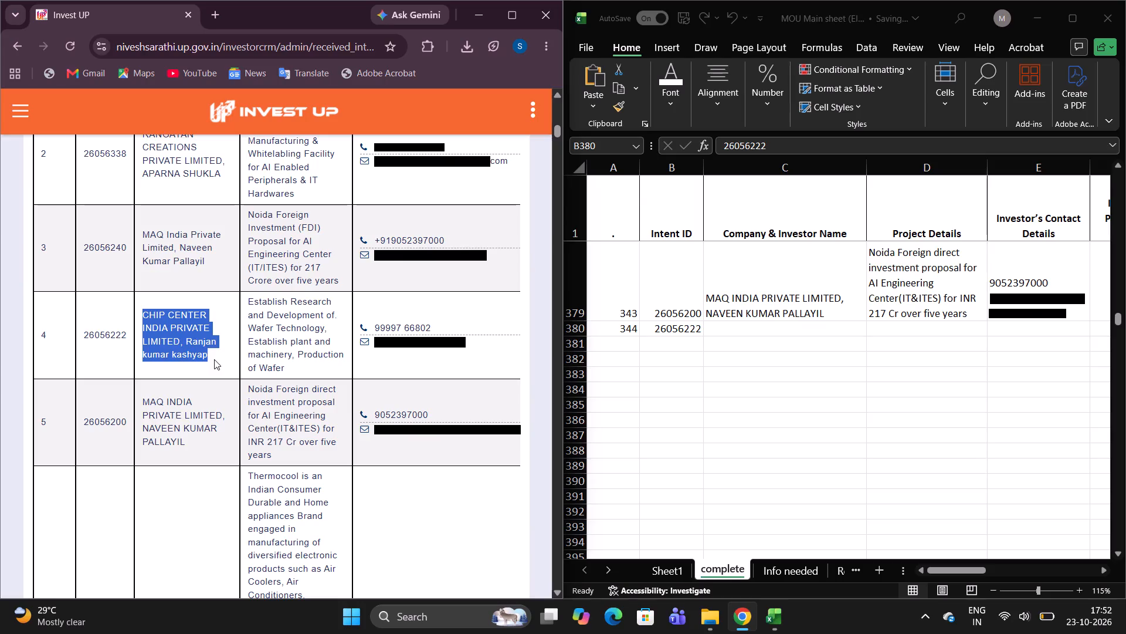
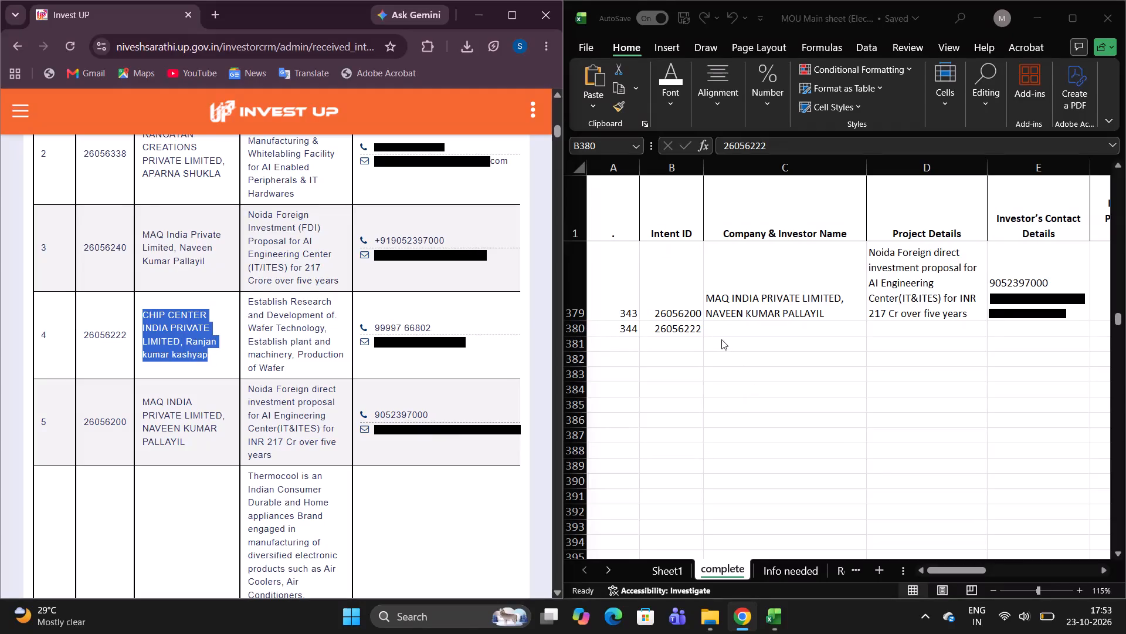
Paste the copied company and investor name into C380 of the complete sheet, matching the sheet's cell formatting.
{"action": "left_click", "coordinate": [721, 331]}
{"action": "left_click", "coordinate": [721, 331]}
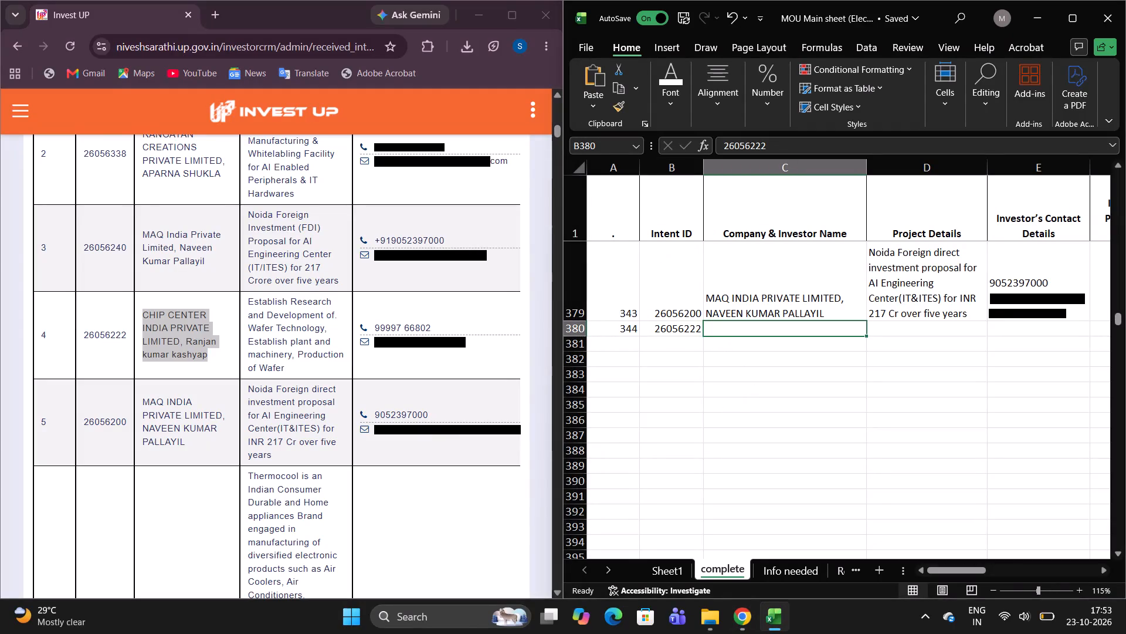
{"action": "key", "text": "ctrl+v"}
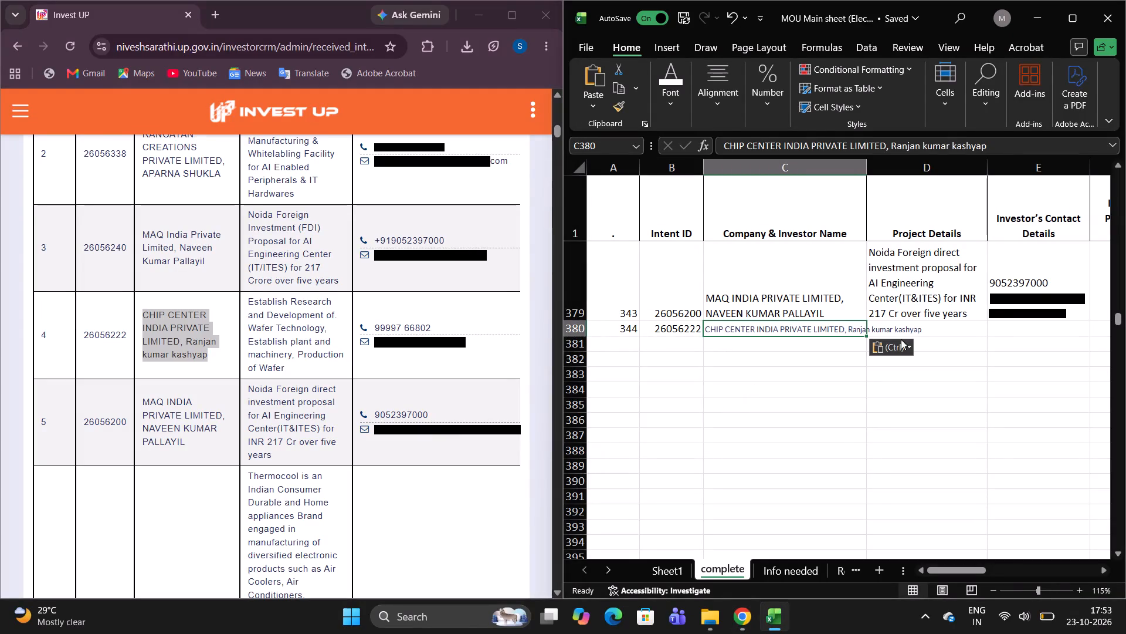
{"action": "left_click", "coordinate": [899, 349]}
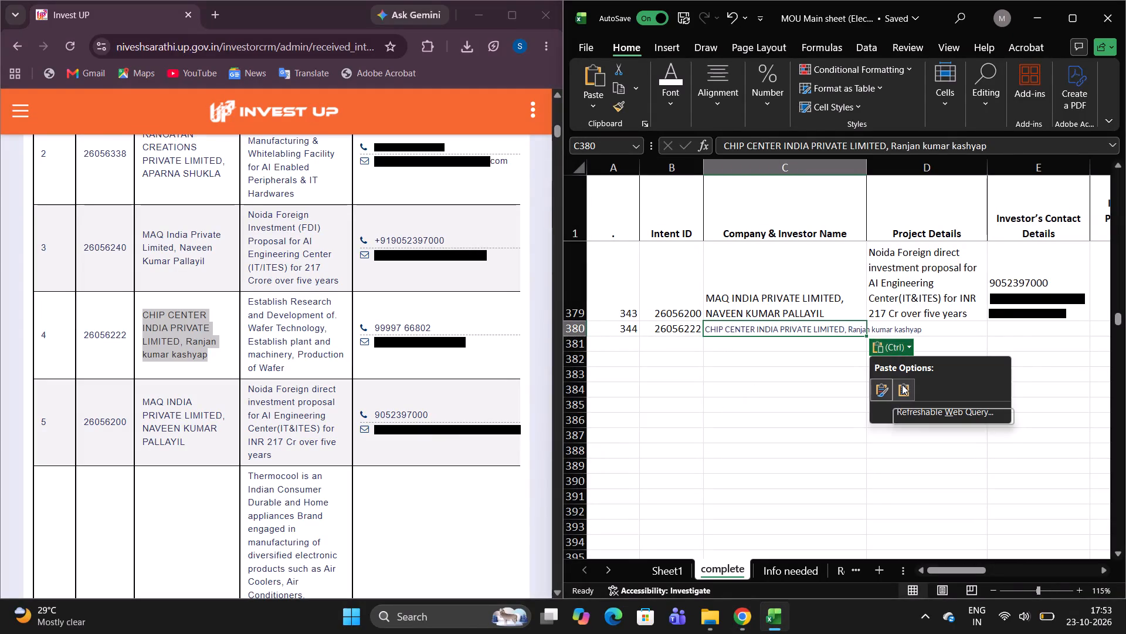
{"action": "left_click", "coordinate": [902, 385]}
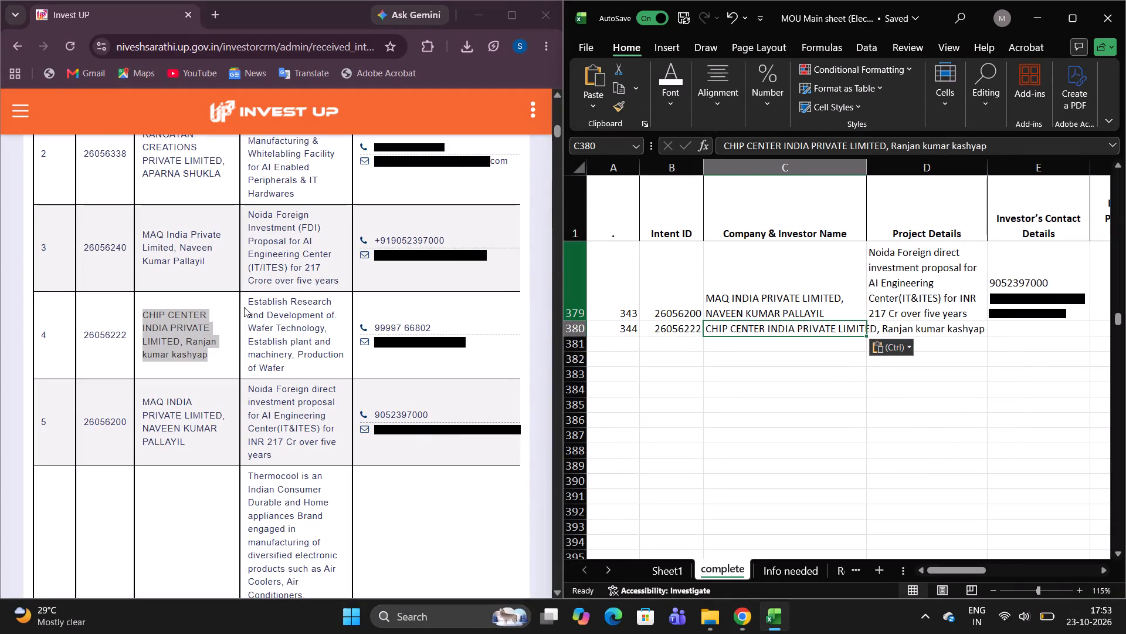
Copy the project details of intent 26056222, on wafer technology research and production, from the Invest UP list.
{"action": "left_click_drag", "start_coordinate": [249, 301], "coordinate": [301, 365]}
{"action": "key", "text": "ctrl+c"}
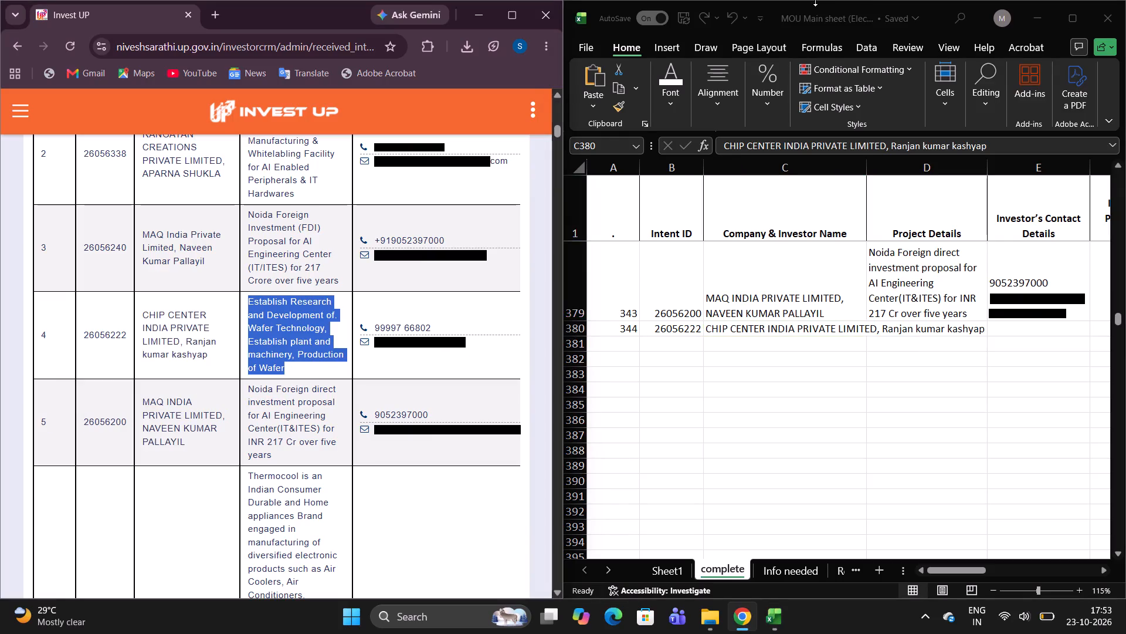
In the maximized MOU Main sheet workbook, make row 380 taller and wrap the company and investor name in C380.
{"action": "left_click", "coordinate": [1073, 9]}
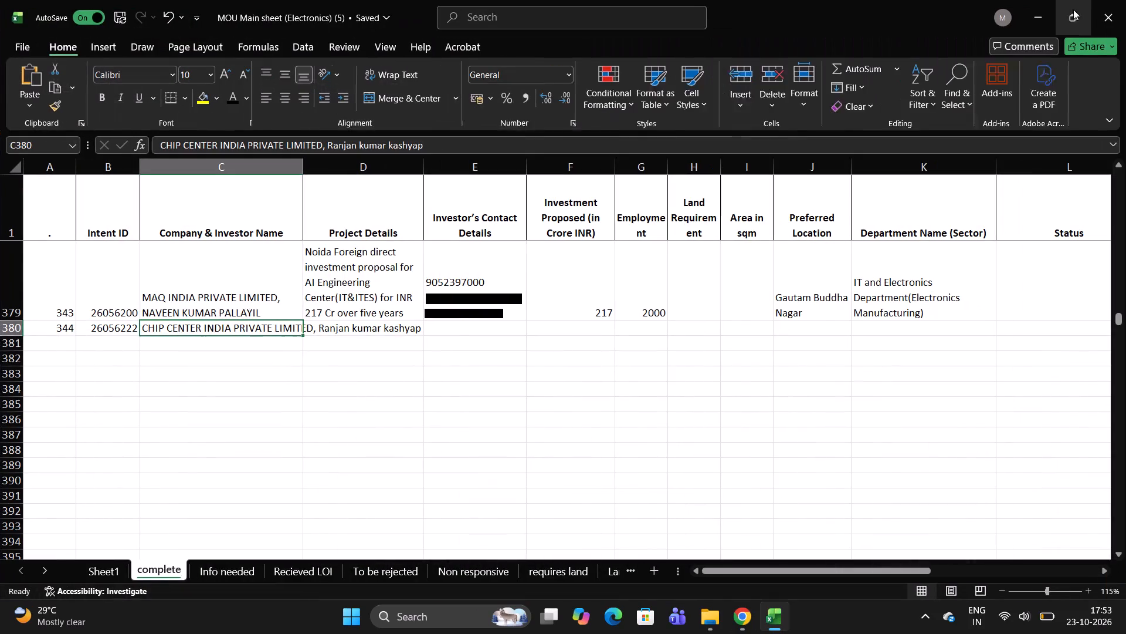
{"action": "left_click_drag", "start_coordinate": [6, 333], "coordinate": [0, 395]}
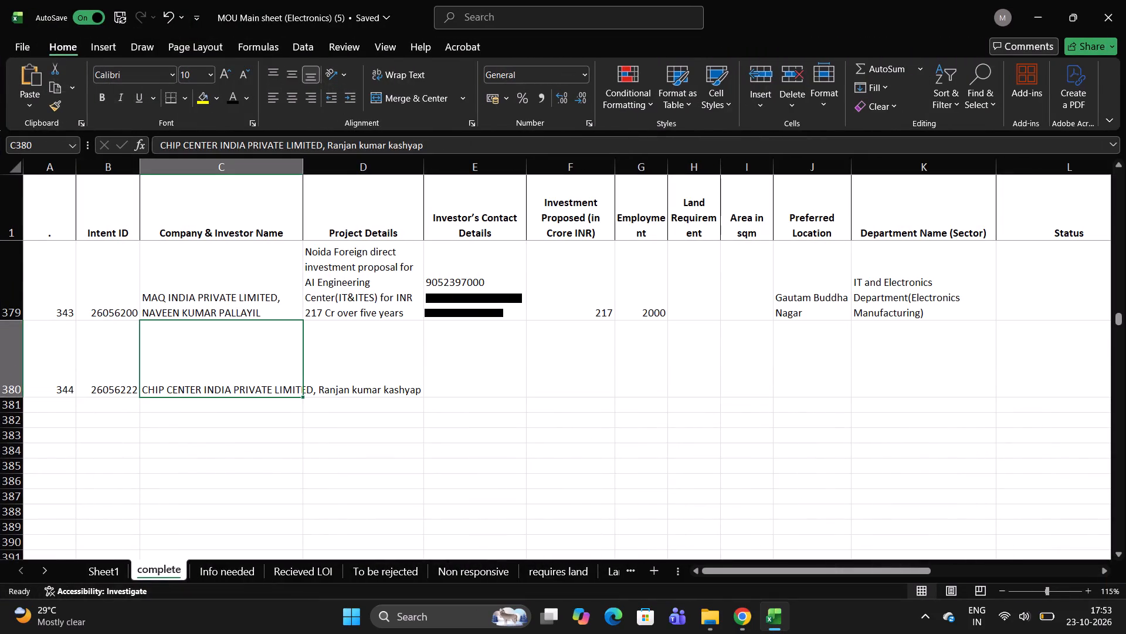
{"action": "left_click", "coordinate": [164, 367]}
{"action": "left_click", "coordinate": [402, 69]}
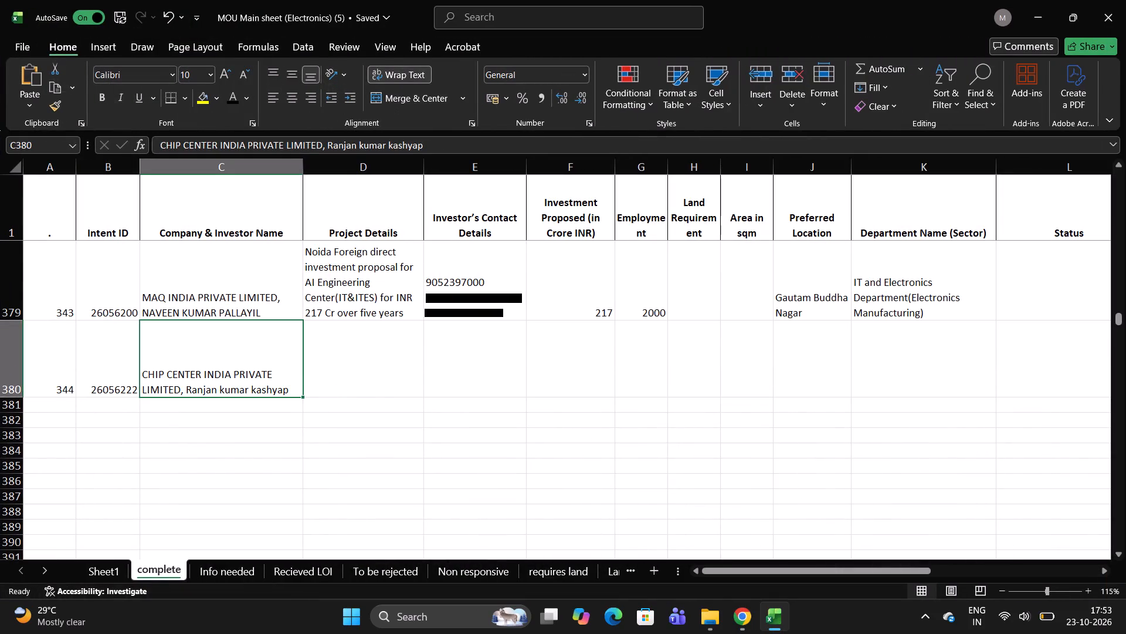
Paste the copied project details into D380 with the sheet's cell formatting and wrap the text.
{"action": "left_click", "coordinate": [350, 377]}
{"action": "key", "text": "ctrl+v"}
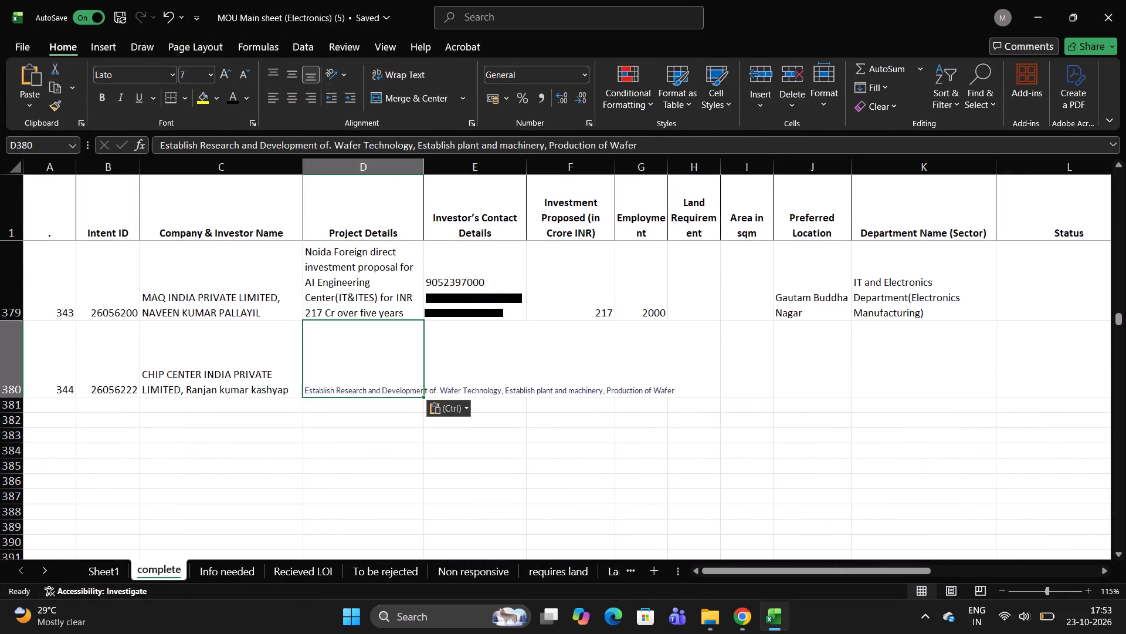
{"action": "left_click", "coordinate": [450, 412]}
{"action": "left_click", "coordinate": [453, 446]}
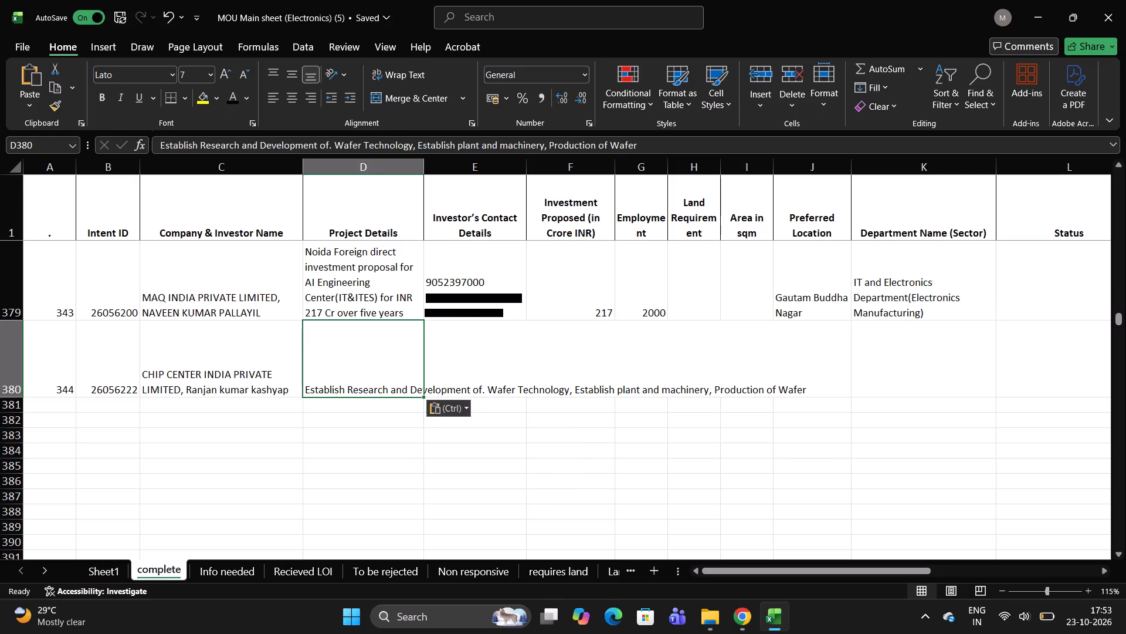
{"action": "left_click", "coordinate": [400, 73]}
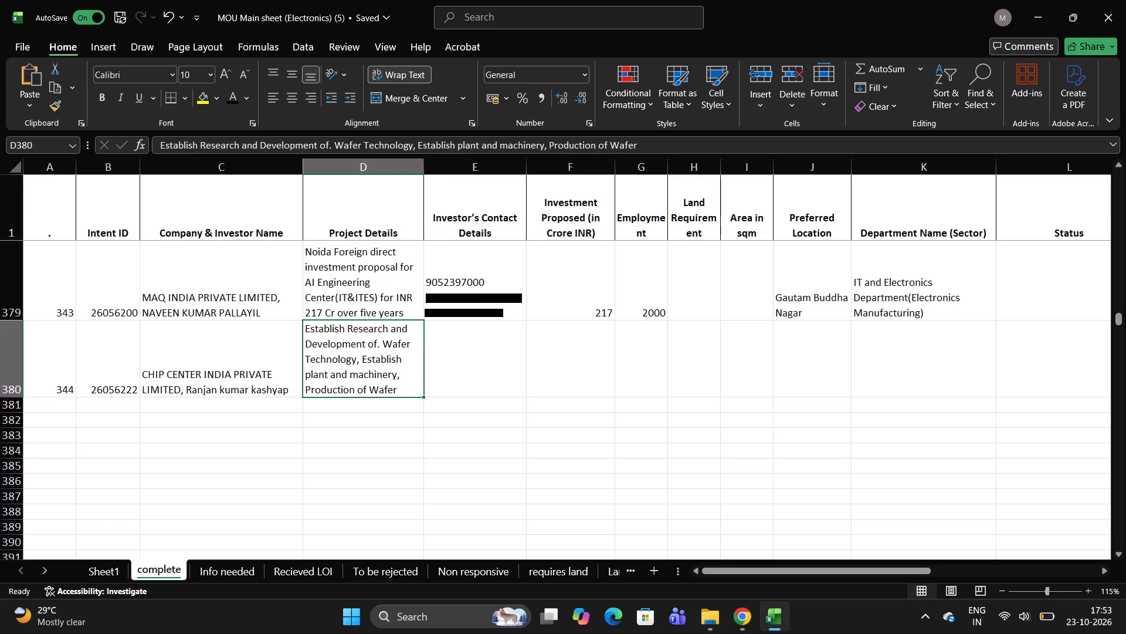
Adjust the height of row 380 to fit the wrapped project details closely.
{"action": "left_click_drag", "start_coordinate": [2, 394], "coordinate": [2, 406]}
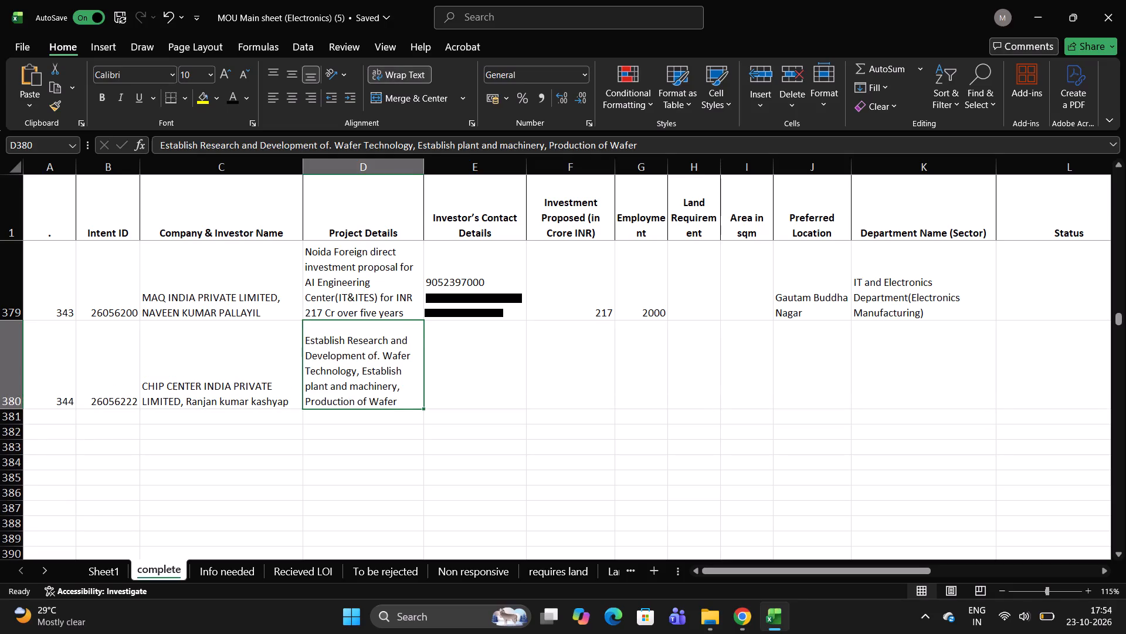
{"action": "left_click_drag", "start_coordinate": [2, 406], "coordinate": [1, 397]}
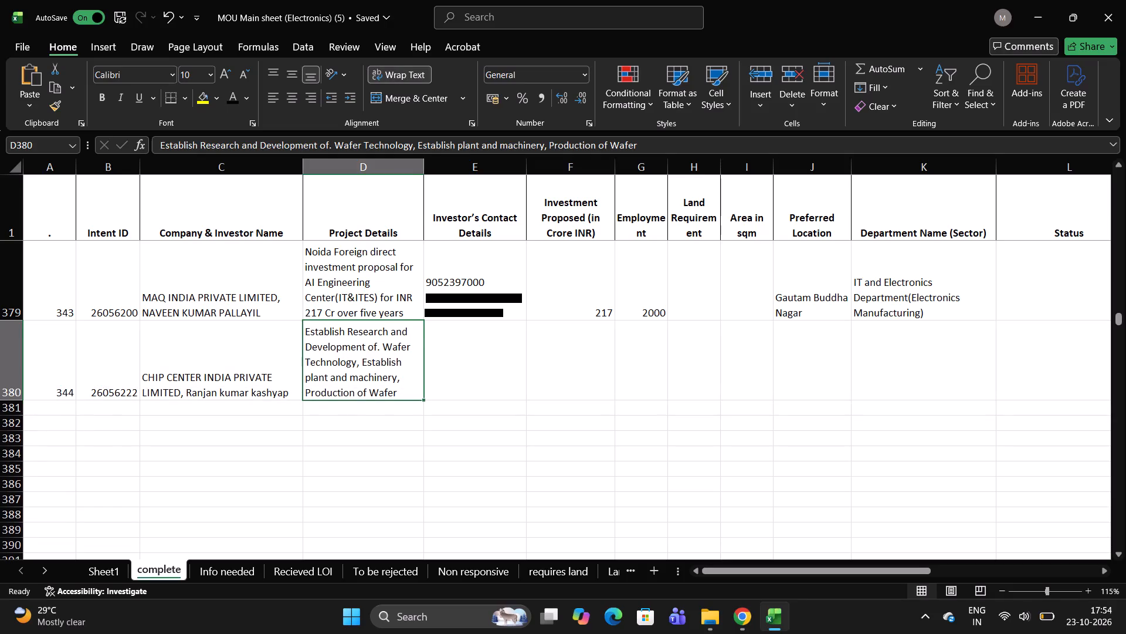
{"action": "left_click", "coordinate": [447, 349]}
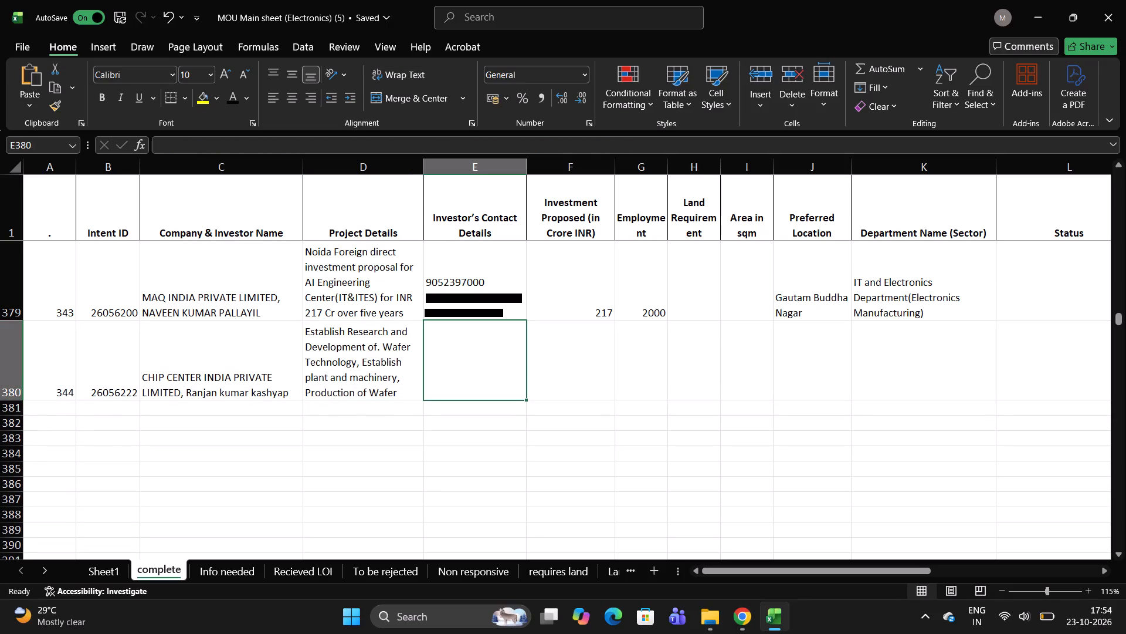
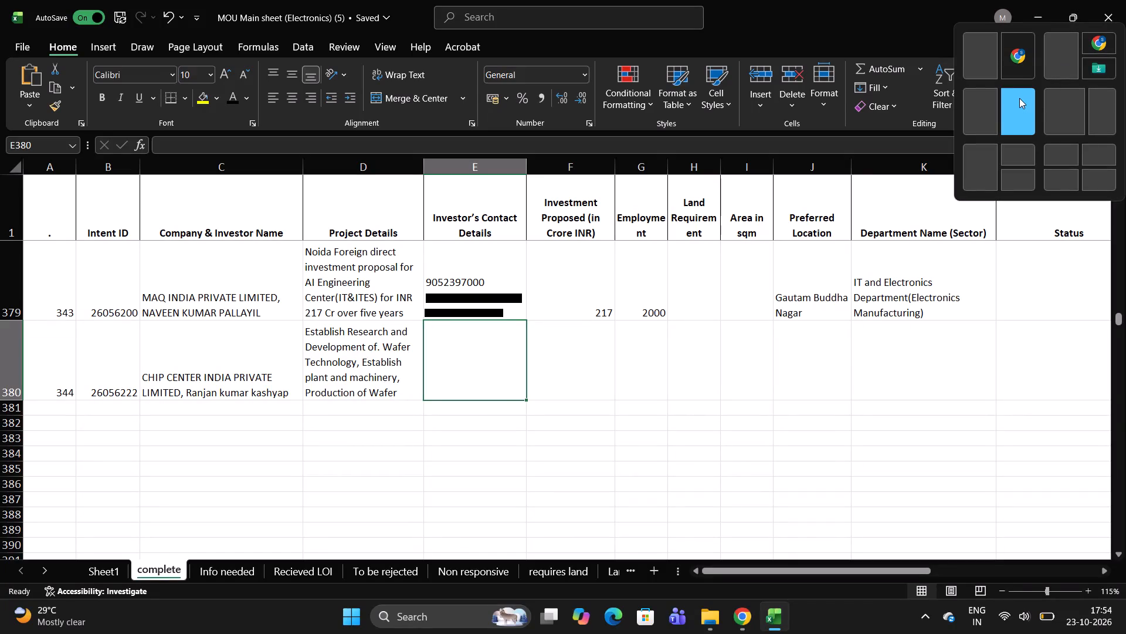
Arrange the MOU Main sheet workbook side by side with the Invest UP received intents page in a half-and-half layout.
{"action": "left_click", "coordinate": [1019, 98]}
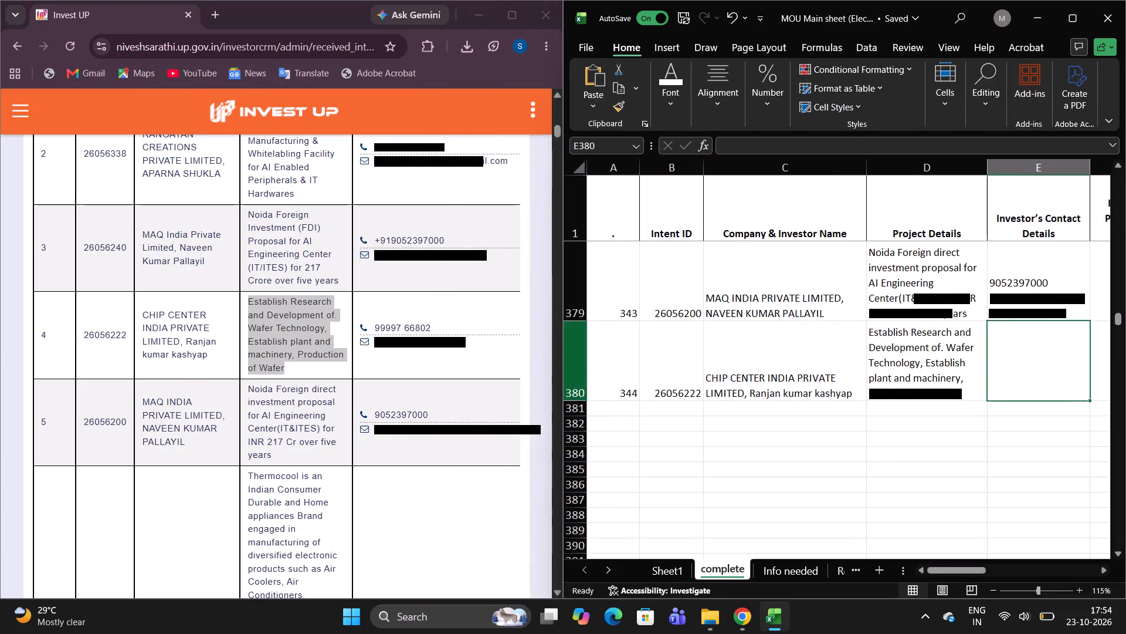
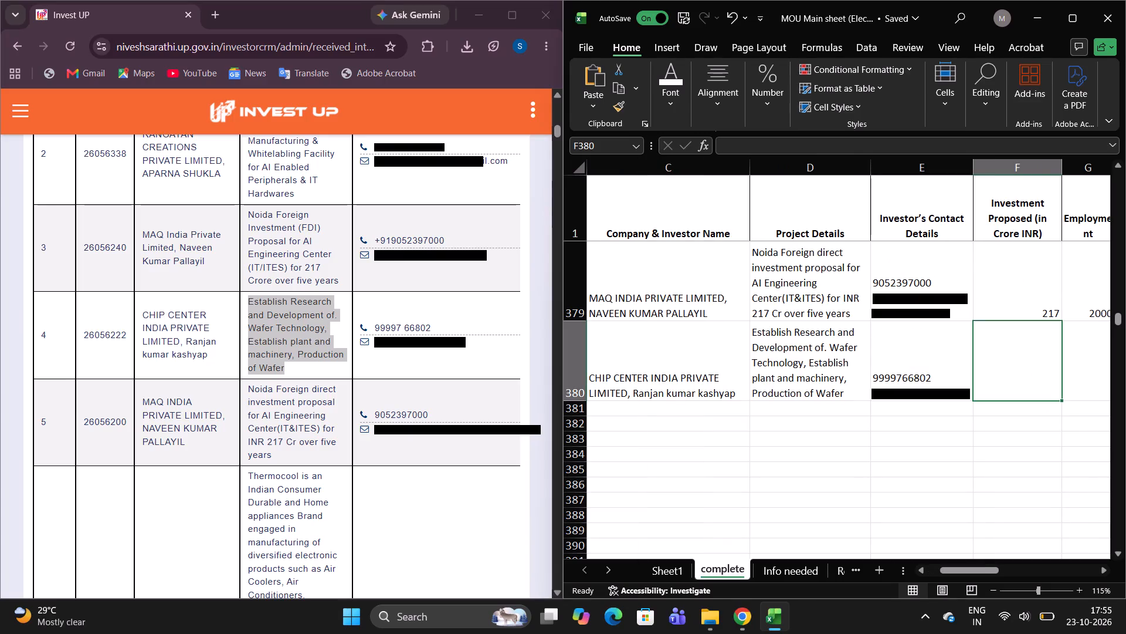
Enter a proposed investment of 520 crore and employment of 1200 for intent 26056222 in row 380.
{"action": "scroll", "coordinate": [359, 422], "scroll_direction": "left", "scroll_amount": 3}
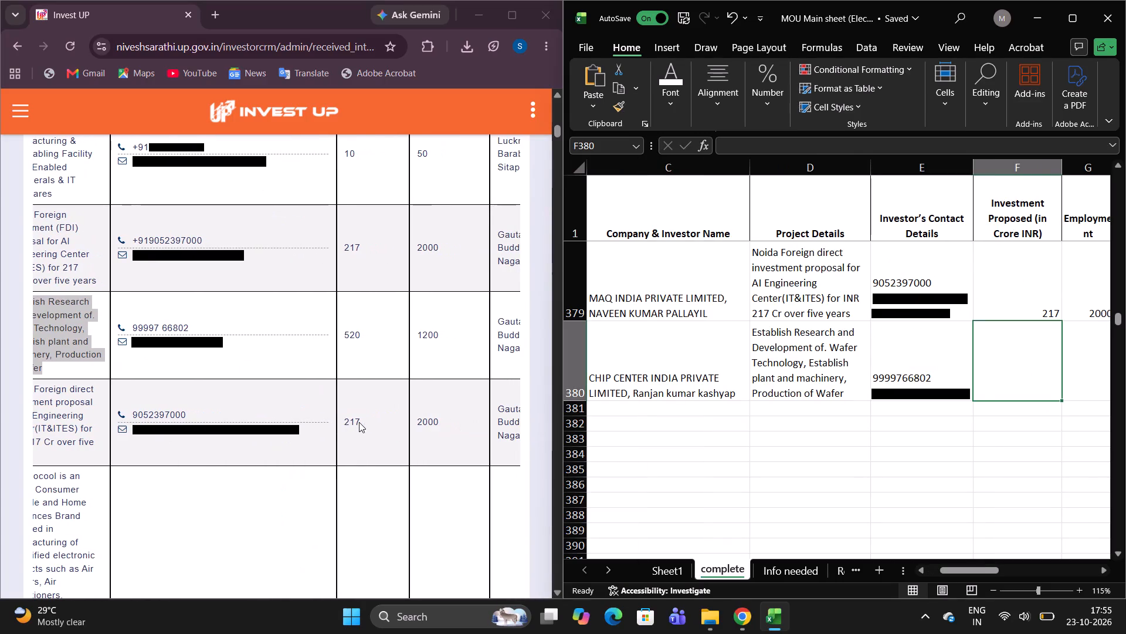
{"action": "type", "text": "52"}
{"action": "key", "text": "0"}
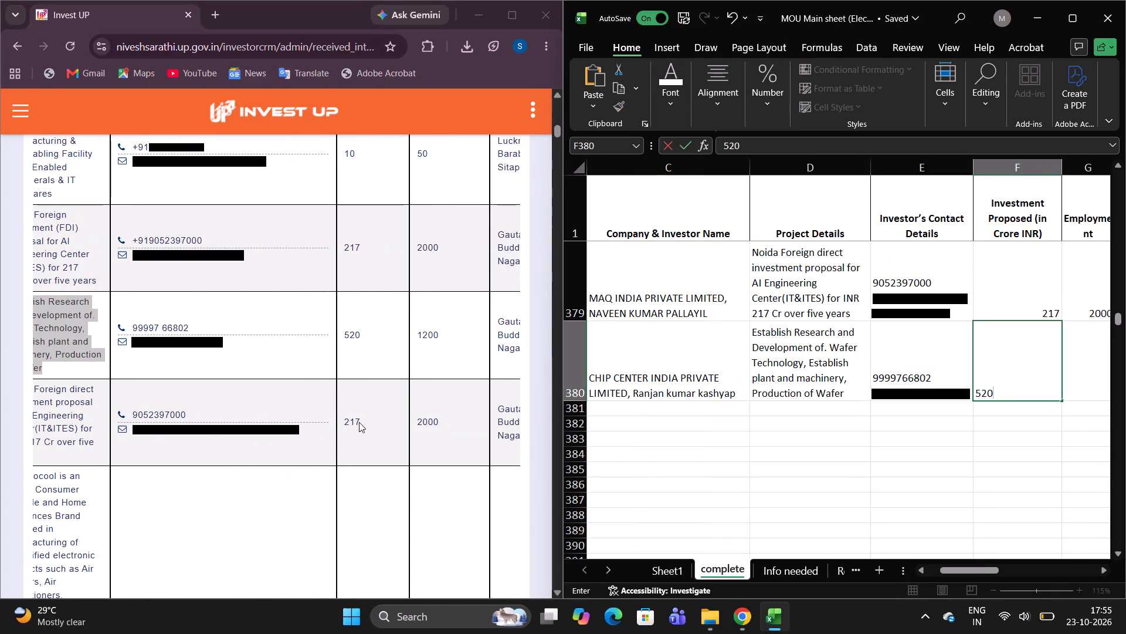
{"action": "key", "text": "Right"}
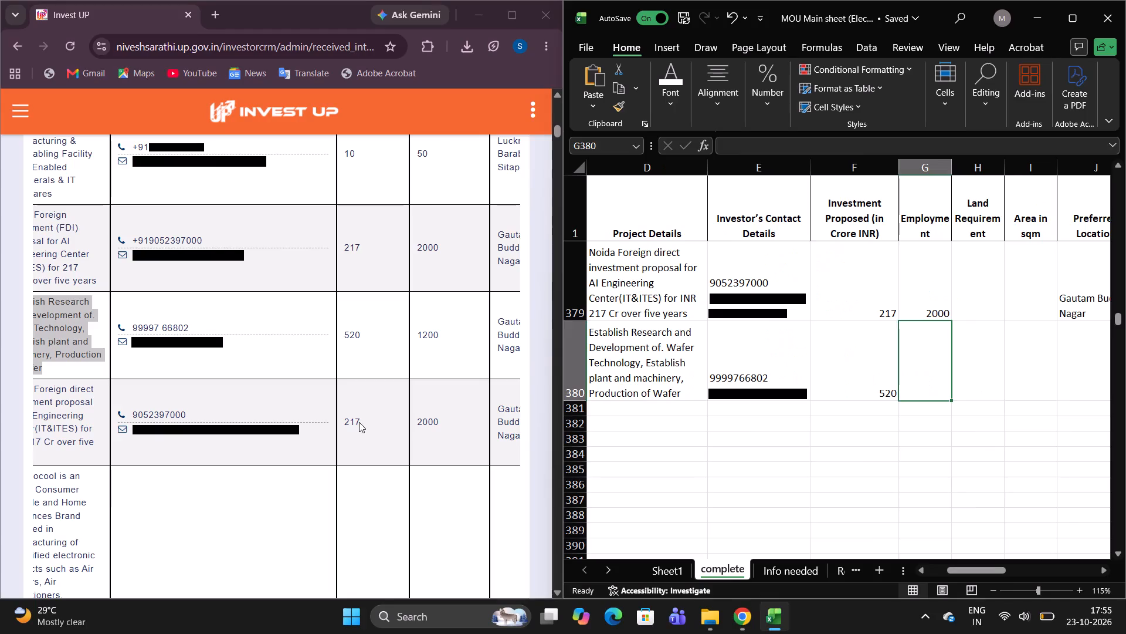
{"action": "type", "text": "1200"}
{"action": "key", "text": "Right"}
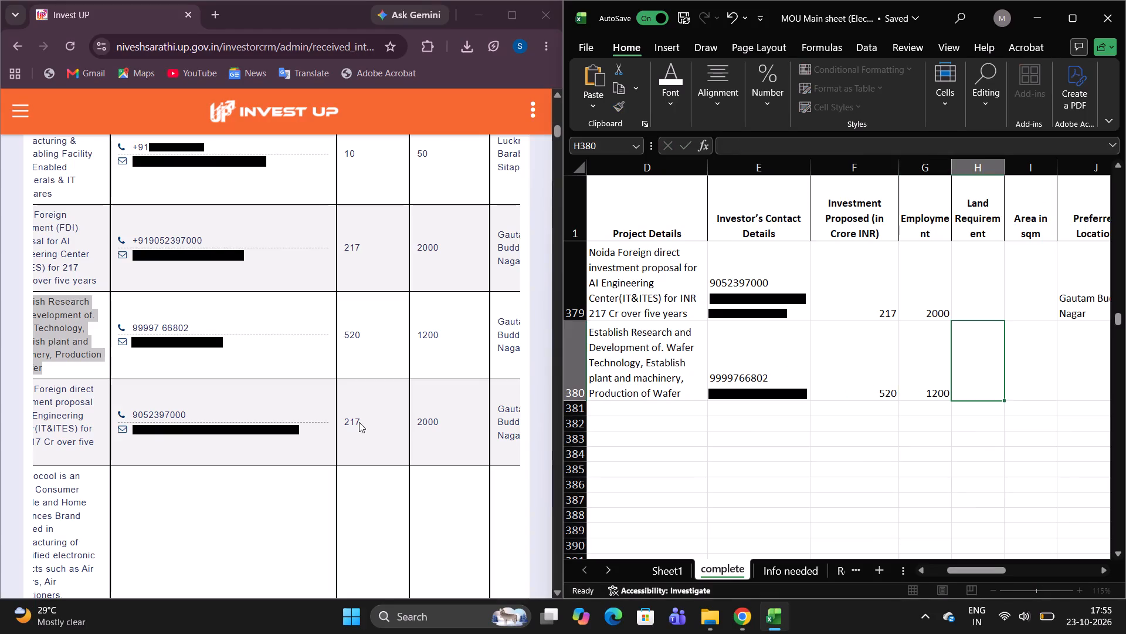
Fill row 380's preferred location with Gautam Buddha Nagar and its department with IT and Electronics Department(Electronics Manufacturing).
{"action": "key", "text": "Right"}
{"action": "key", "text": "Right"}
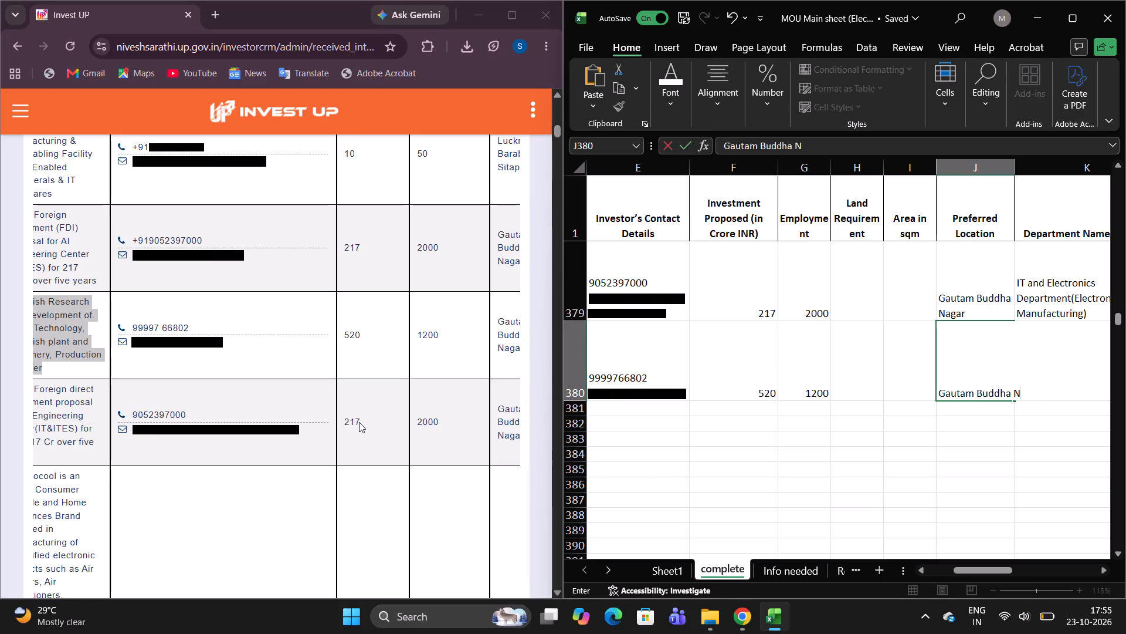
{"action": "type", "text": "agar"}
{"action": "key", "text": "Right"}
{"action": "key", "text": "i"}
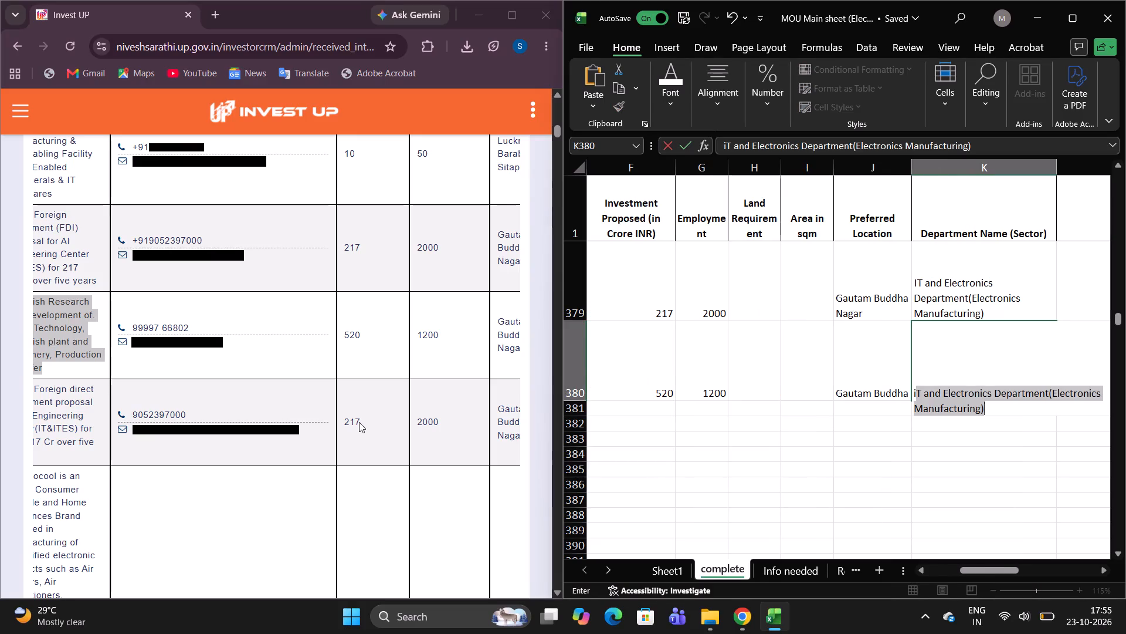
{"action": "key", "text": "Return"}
Examine the newest received intents on the Invest UP page, including their department sectors, to choose the next one to add.
{"action": "scroll", "coordinate": [101, 474], "scroll_direction": "right", "scroll_amount": 2}
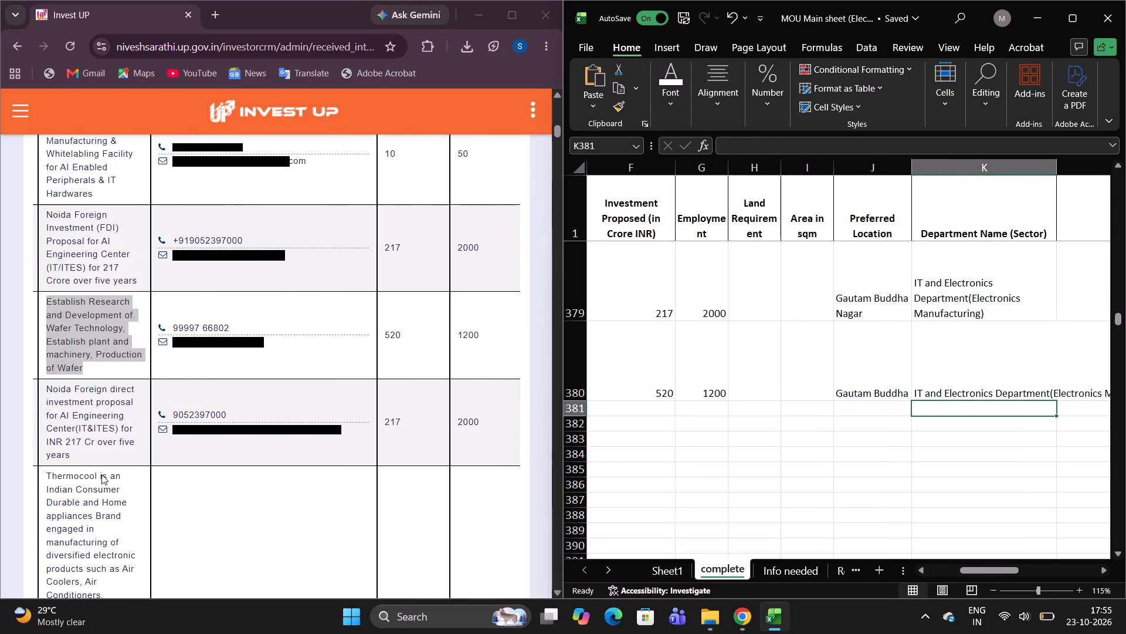
{"action": "scroll", "coordinate": [101, 474], "scroll_direction": "right", "scroll_amount": 2}
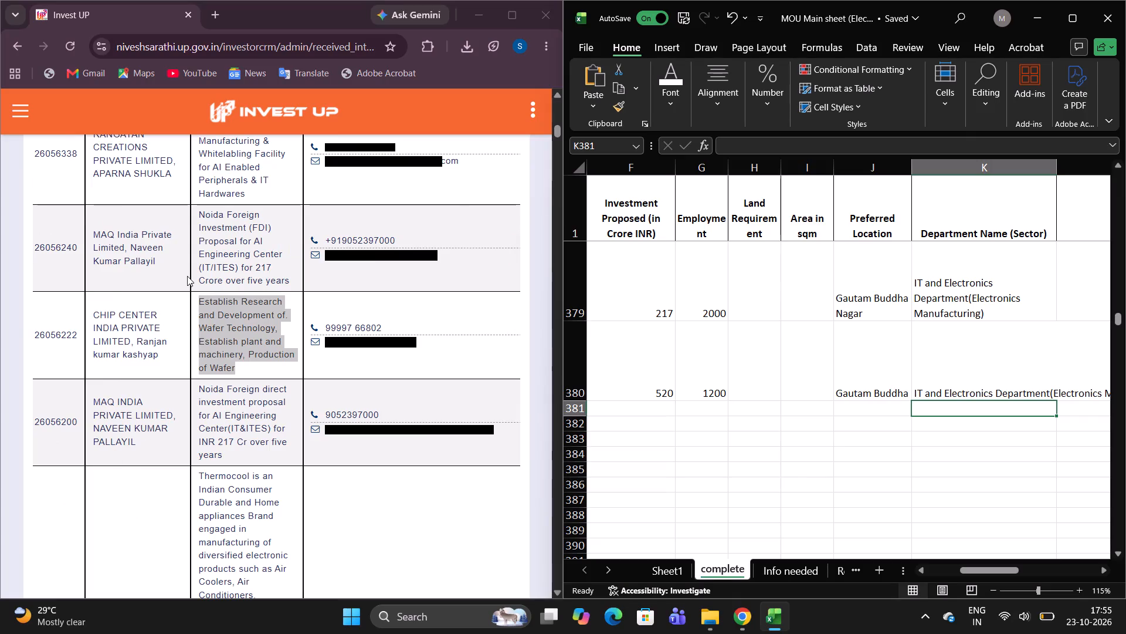
{"action": "left_click", "coordinate": [186, 273]}
{"action": "scroll", "coordinate": [186, 273], "scroll_direction": "left", "scroll_amount": 2}
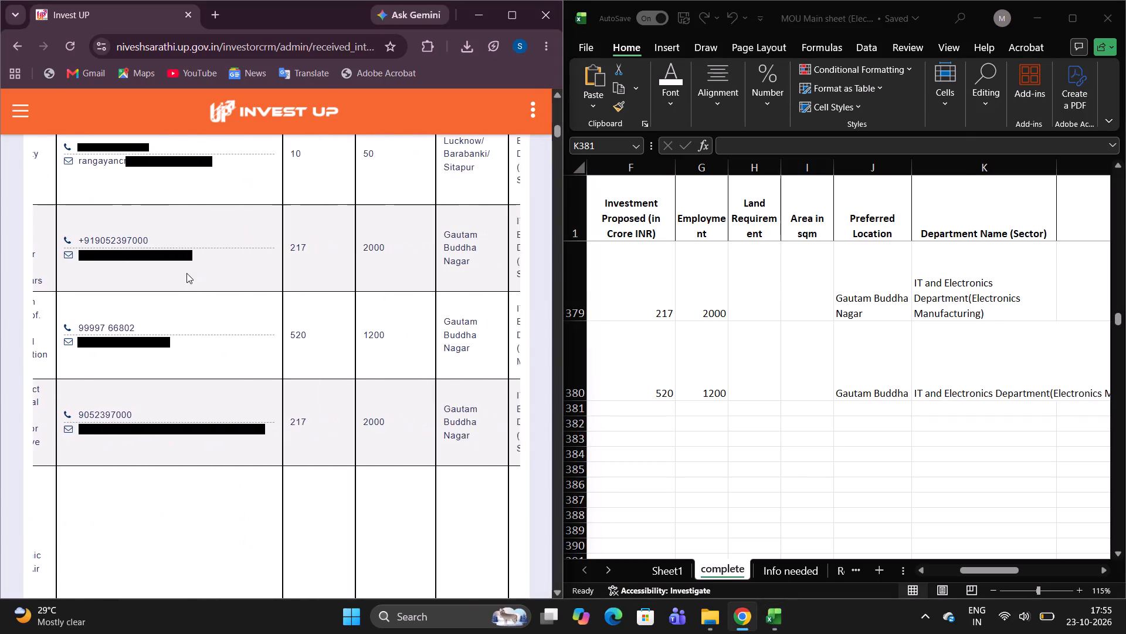
{"action": "scroll", "coordinate": [186, 273], "scroll_direction": "left", "scroll_amount": 1}
{"action": "scroll", "coordinate": [186, 273], "scroll_direction": "right", "scroll_amount": 2}
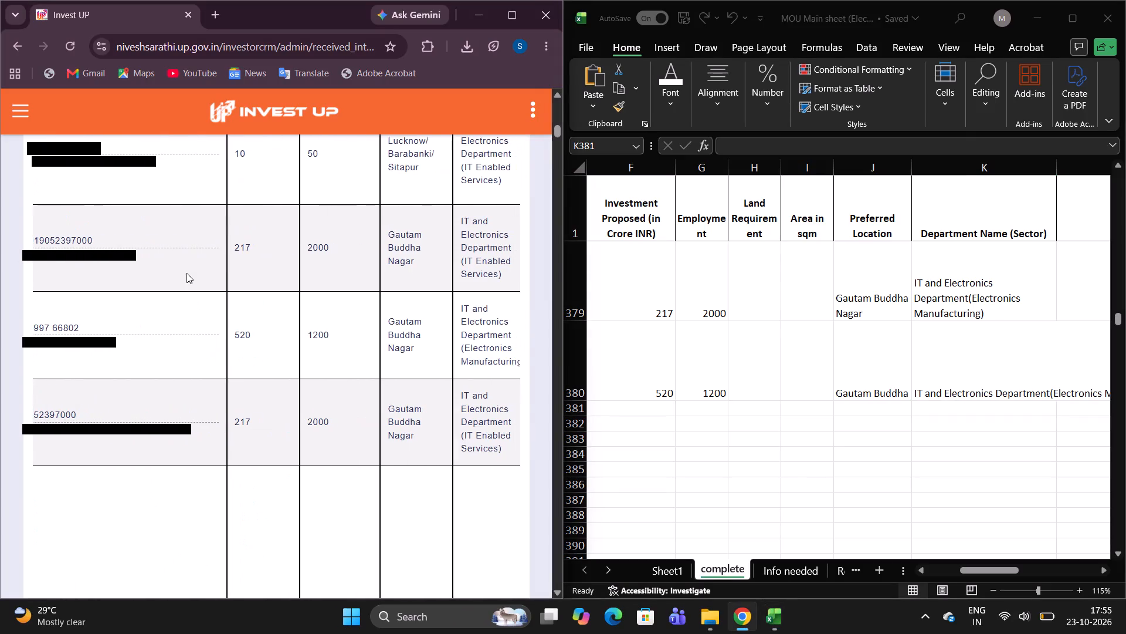
{"action": "scroll", "coordinate": [186, 273], "scroll_direction": "right", "scroll_amount": 1}
{"action": "scroll", "coordinate": [186, 273], "scroll_direction": "up", "scroll_amount": 1}
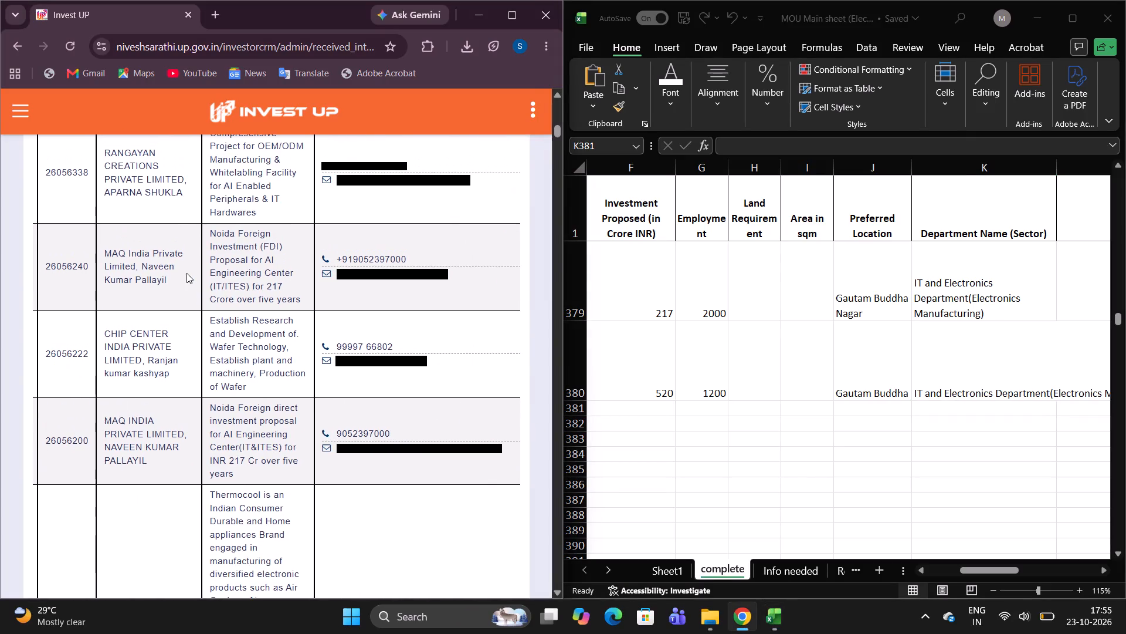
{"action": "scroll", "coordinate": [186, 273], "scroll_direction": "up", "scroll_amount": 3}
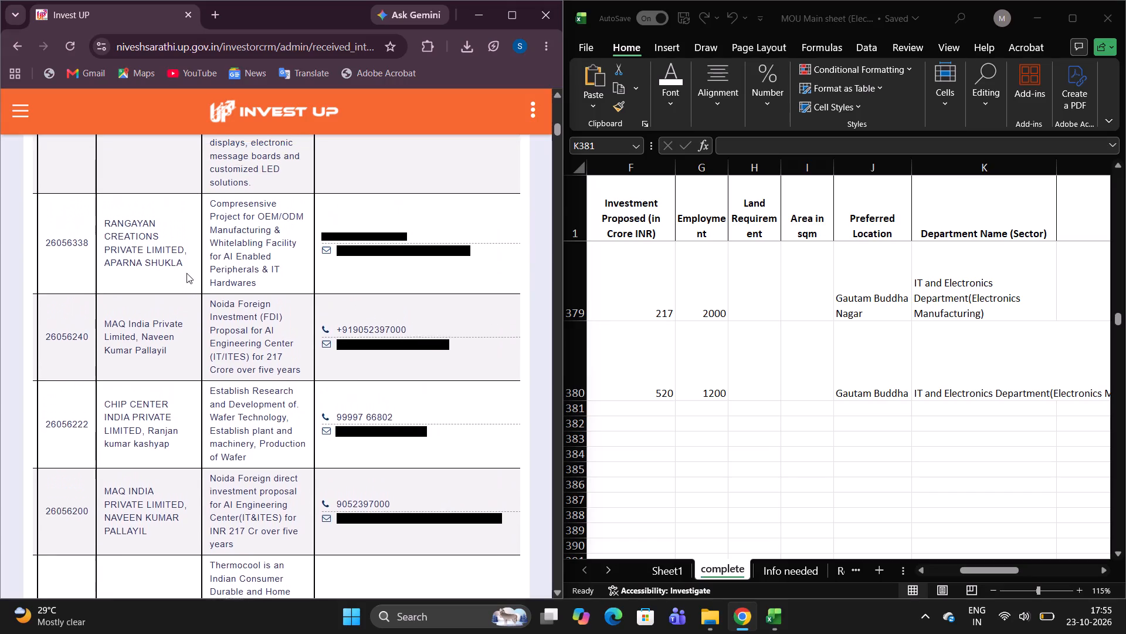
{"action": "scroll", "coordinate": [186, 273], "scroll_direction": "up", "scroll_amount": 1}
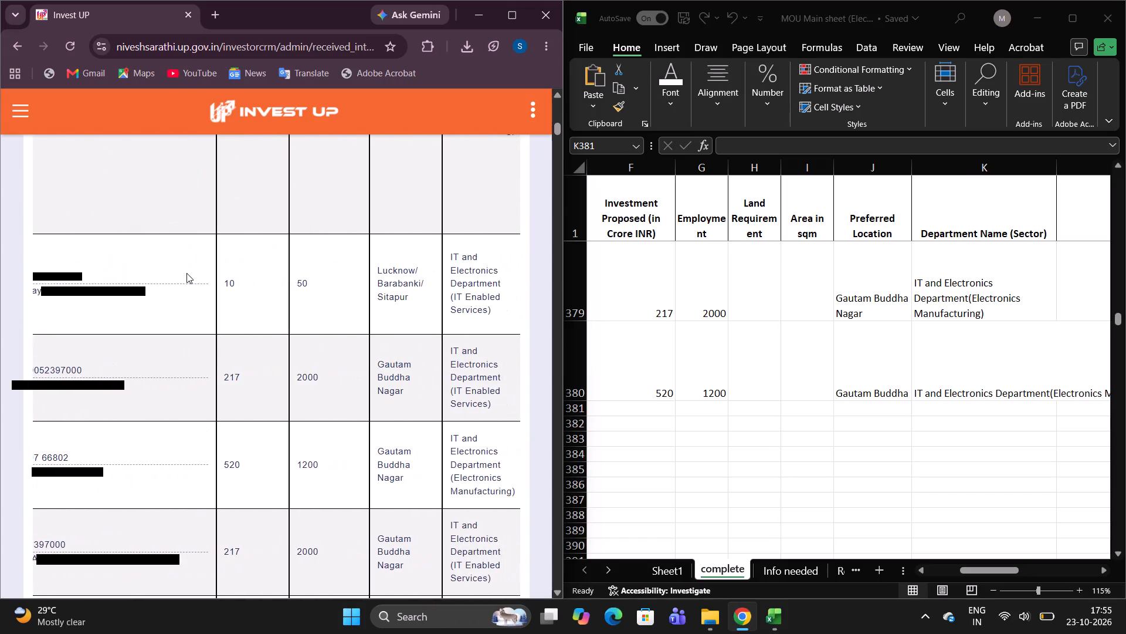
{"action": "scroll", "coordinate": [186, 273], "scroll_direction": "up", "scroll_amount": 2}
{"action": "scroll", "coordinate": [186, 273], "scroll_direction": "right", "scroll_amount": 1}
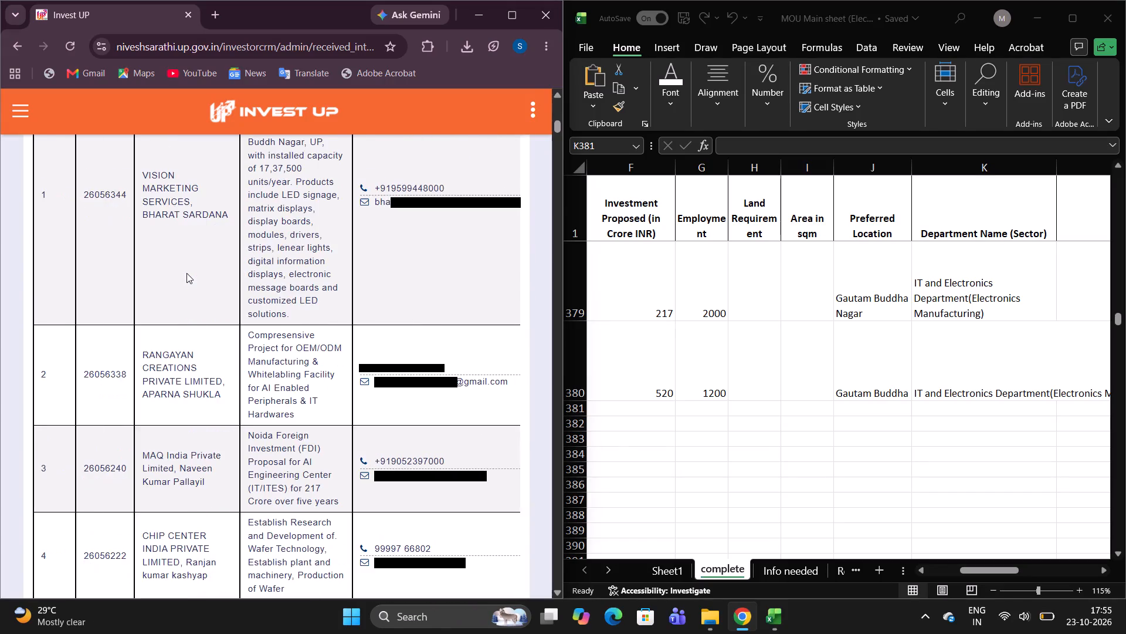
{"action": "scroll", "coordinate": [186, 273], "scroll_direction": "right", "scroll_amount": 1}
{"action": "scroll", "coordinate": [186, 273], "scroll_direction": "up", "scroll_amount": 1}
{"action": "scroll", "coordinate": [186, 273], "scroll_direction": "left", "scroll_amount": 3}
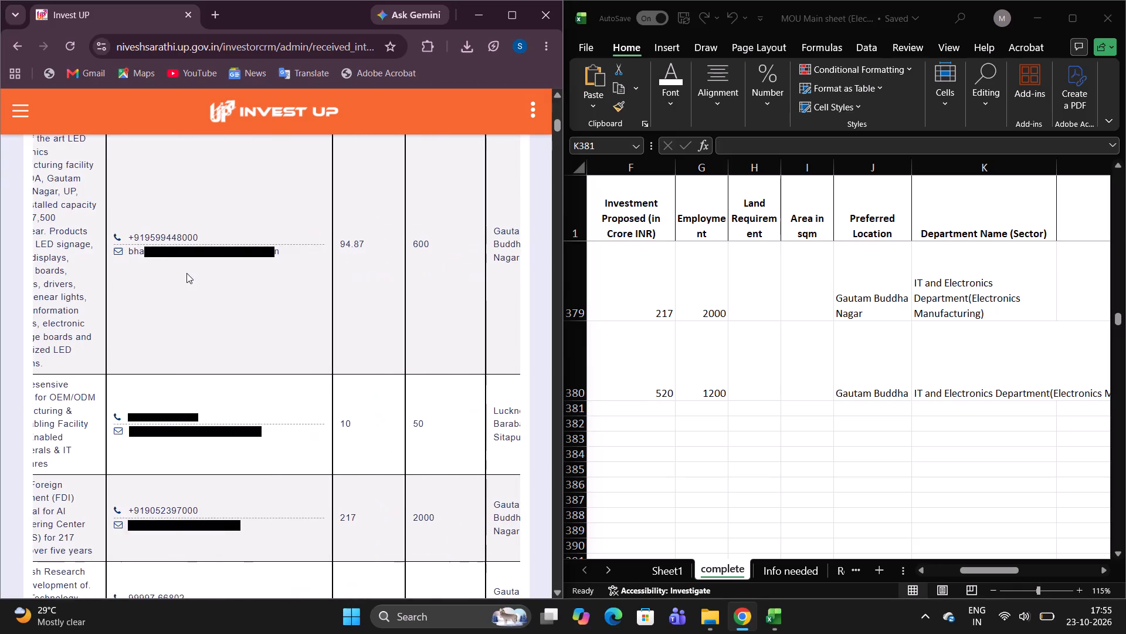
Enter serial number 345 in the first column of row 381 on the complete sheet.
{"action": "scroll", "coordinate": [675, 325], "scroll_direction": "right", "scroll_amount": 3}
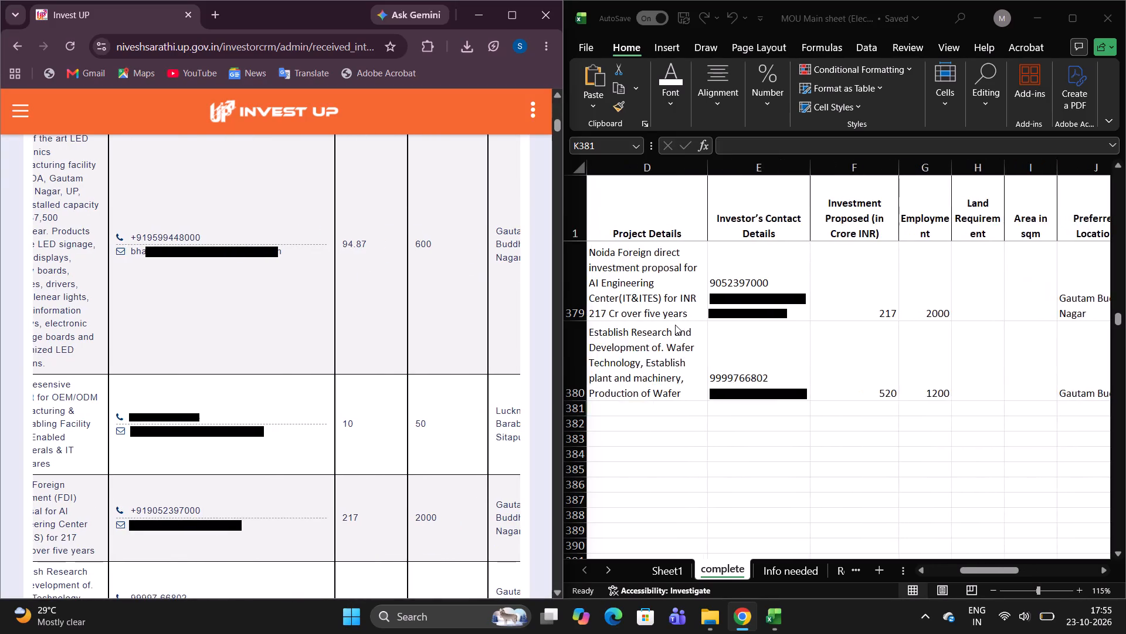
{"action": "scroll", "coordinate": [675, 325], "scroll_direction": "right", "scroll_amount": 5}
{"action": "left_click", "coordinate": [615, 402]}
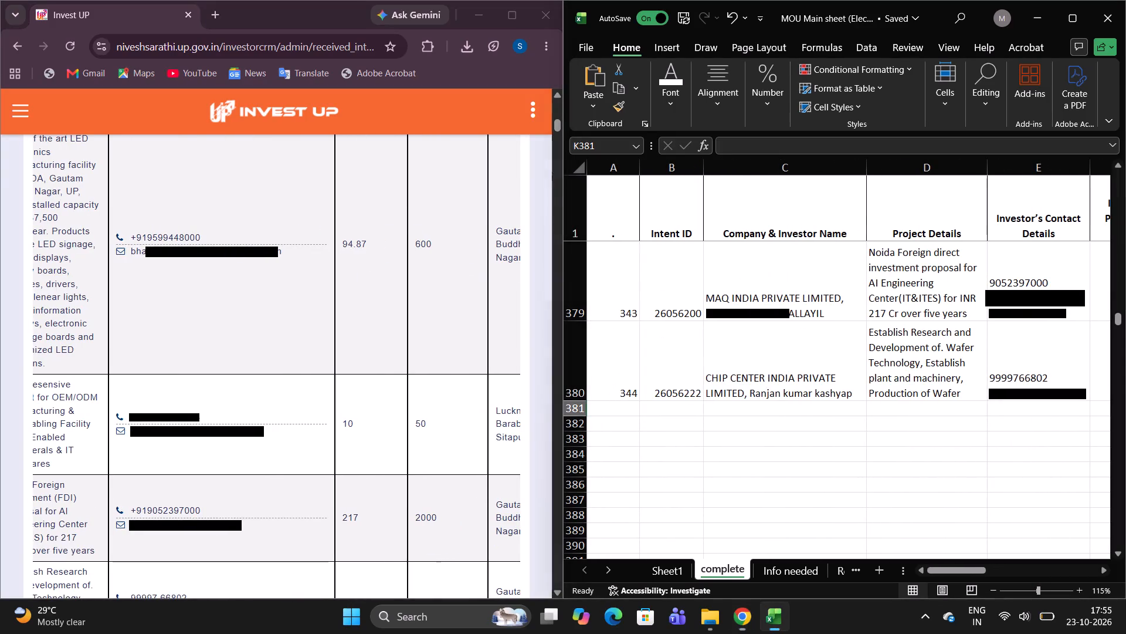
{"action": "left_click", "coordinate": [620, 410]}
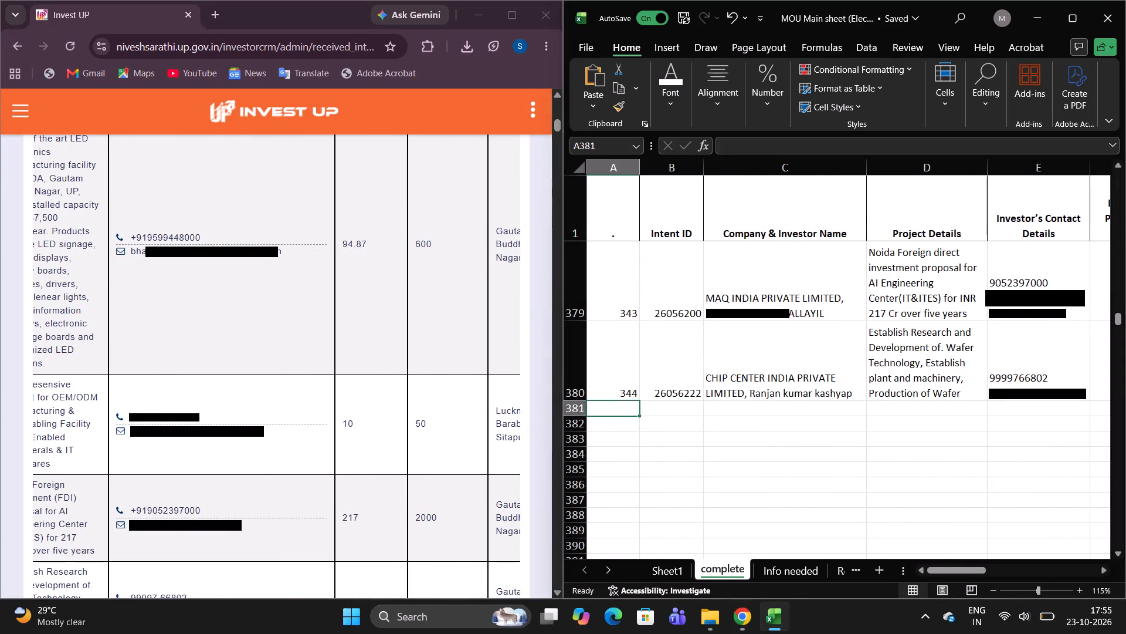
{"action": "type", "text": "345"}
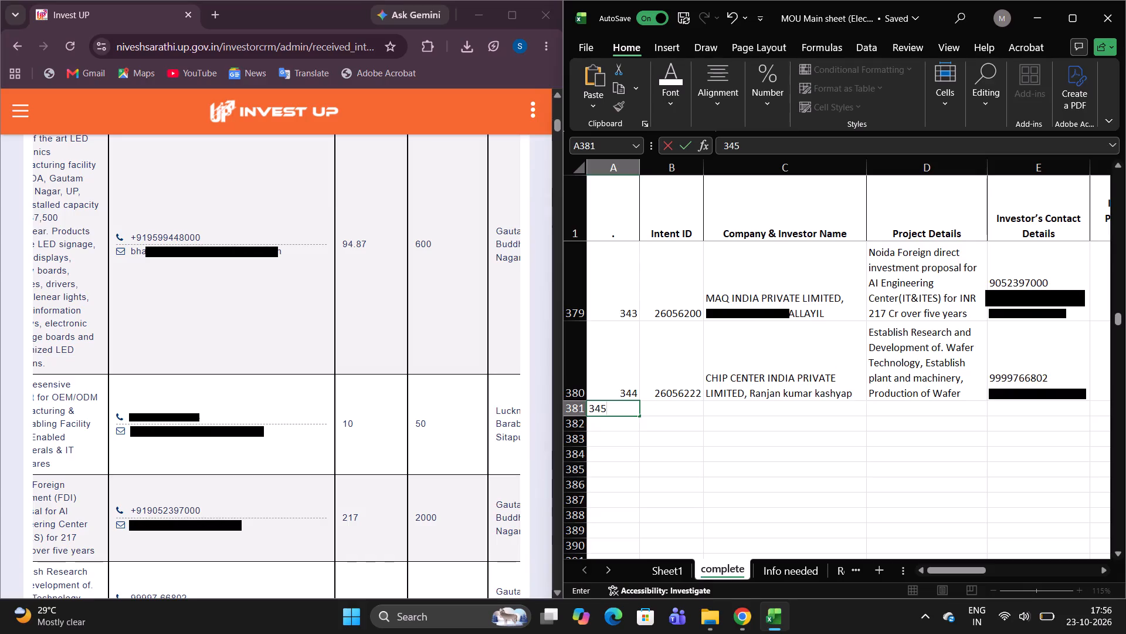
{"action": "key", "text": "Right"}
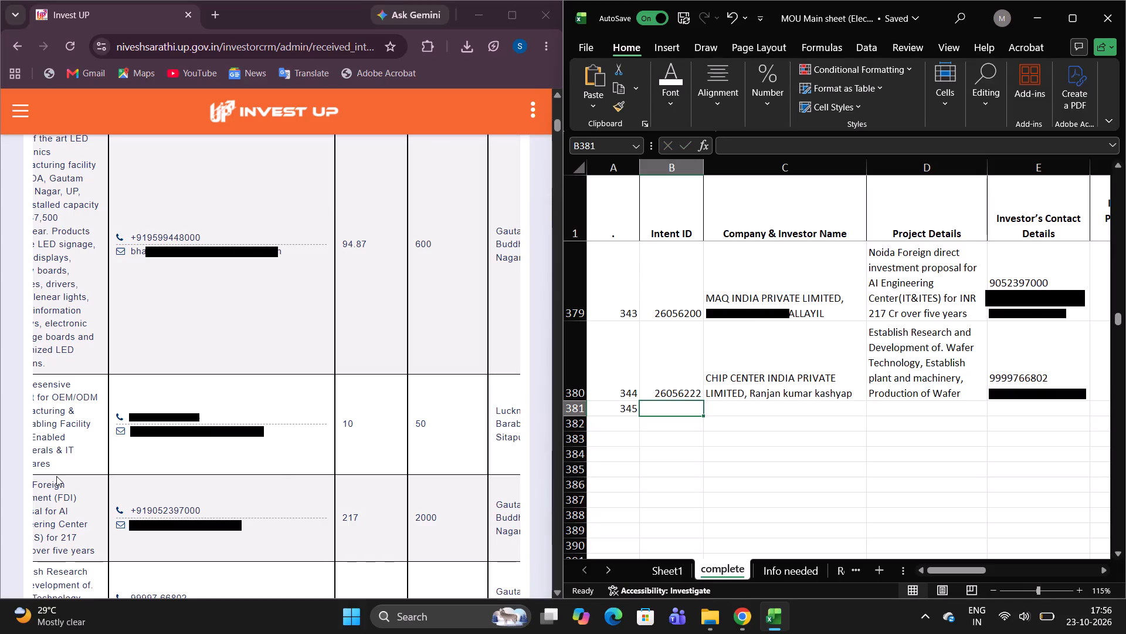
Copy intent ID 26056344 from the Invest UP page into row 381's Intent ID cell, matching the destination formatting.
{"action": "scroll", "coordinate": [296, 331], "scroll_direction": "right", "scroll_amount": 4}
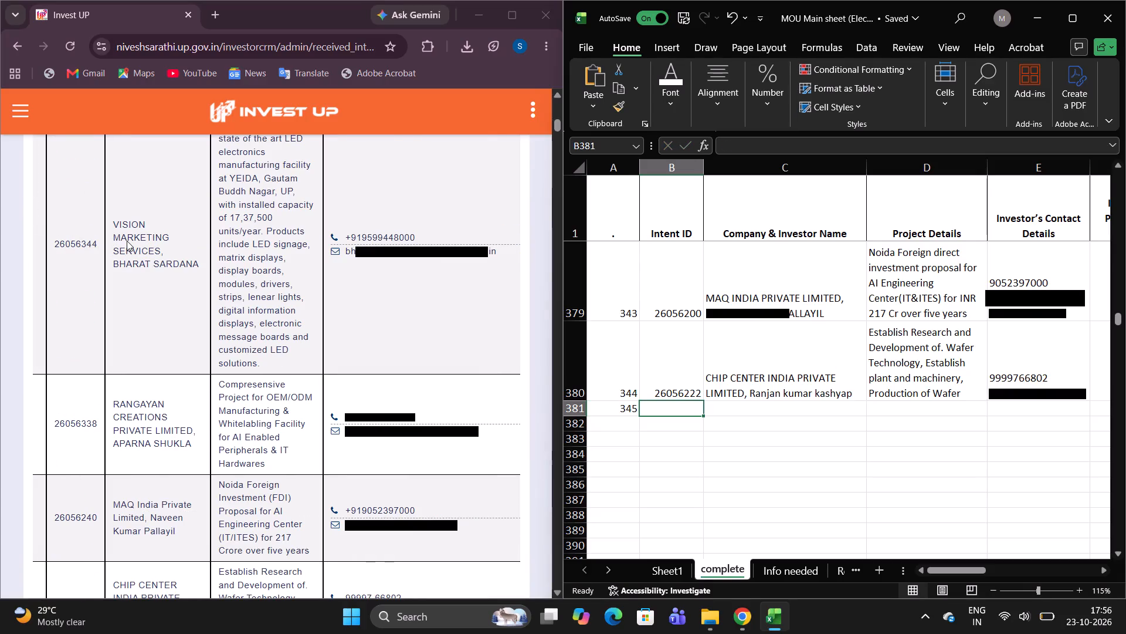
{"action": "left_click_drag", "start_coordinate": [125, 241], "coordinate": [76, 238]}
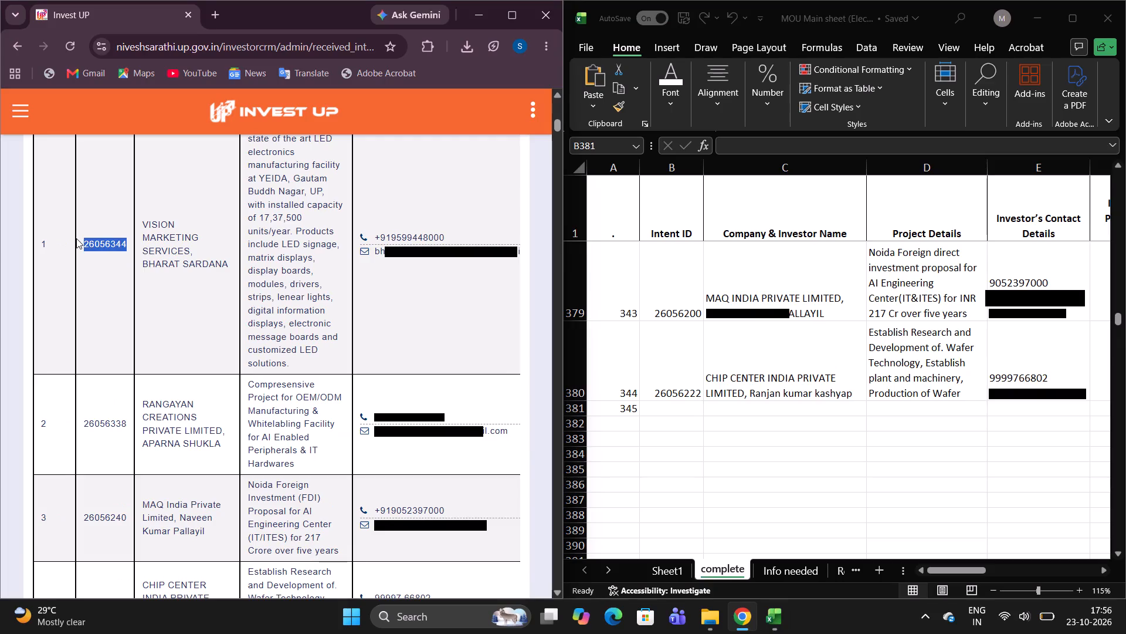
{"action": "key", "text": "ctrl+c"}
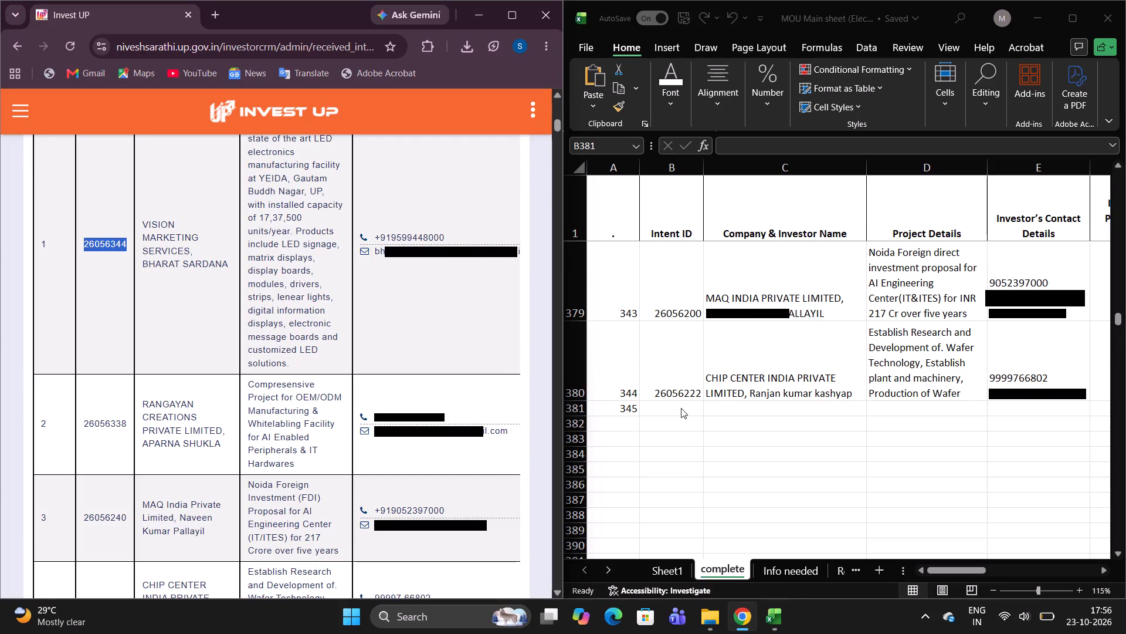
{"action": "left_click", "coordinate": [681, 408]}
{"action": "key", "text": "ctrl+v"}
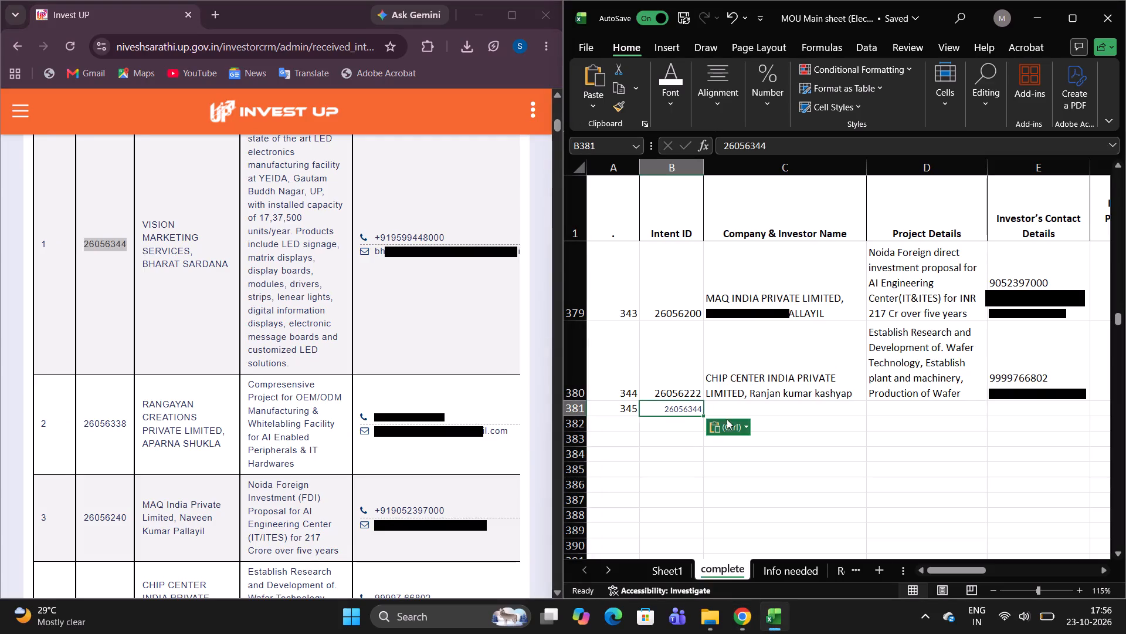
{"action": "left_click", "coordinate": [728, 425]}
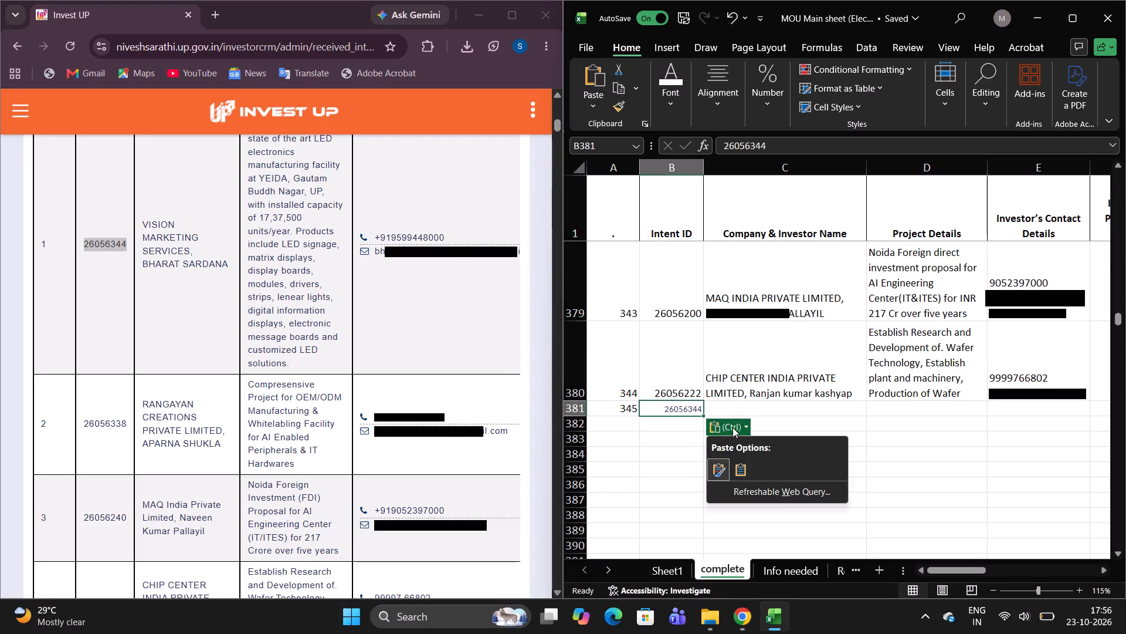
{"action": "left_click", "coordinate": [738, 466]}
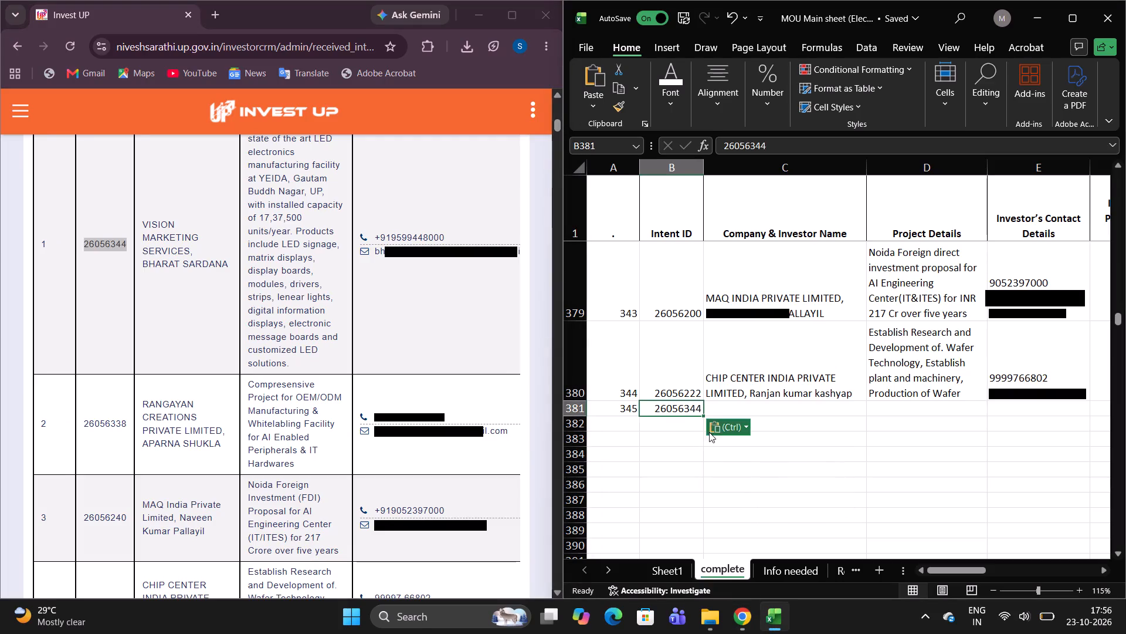
Copy the VISION MARKETING SERVICES company and investor name into row 381's Company & Investor Name cell, matching the destination formatting.
{"action": "left_click", "coordinate": [730, 405]}
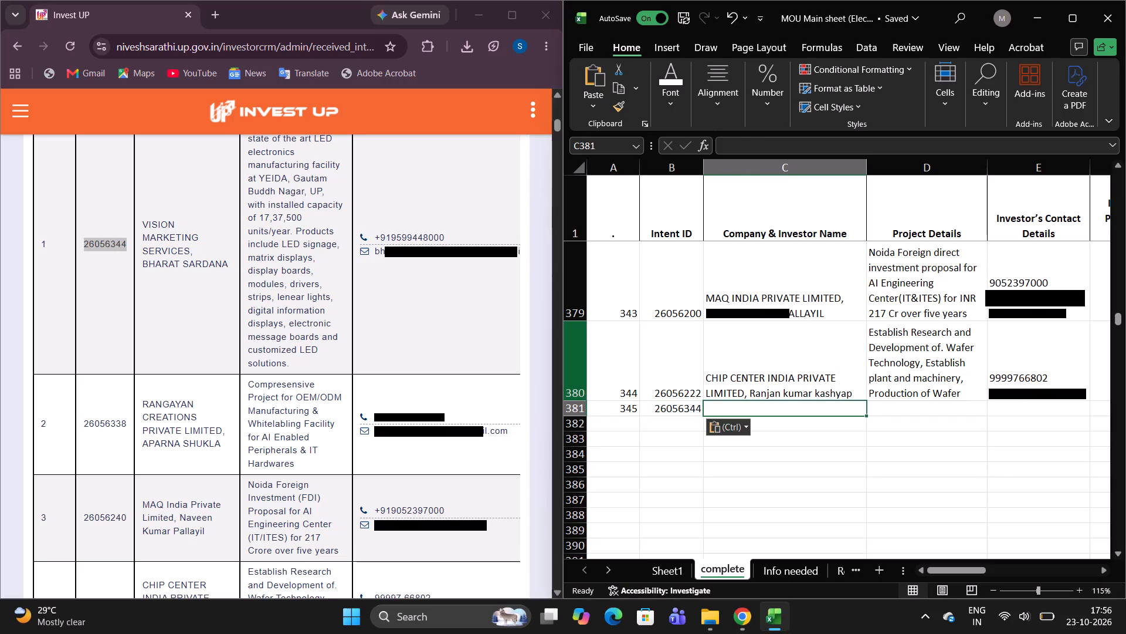
{"action": "left_click_drag", "start_coordinate": [144, 222], "coordinate": [230, 266]}
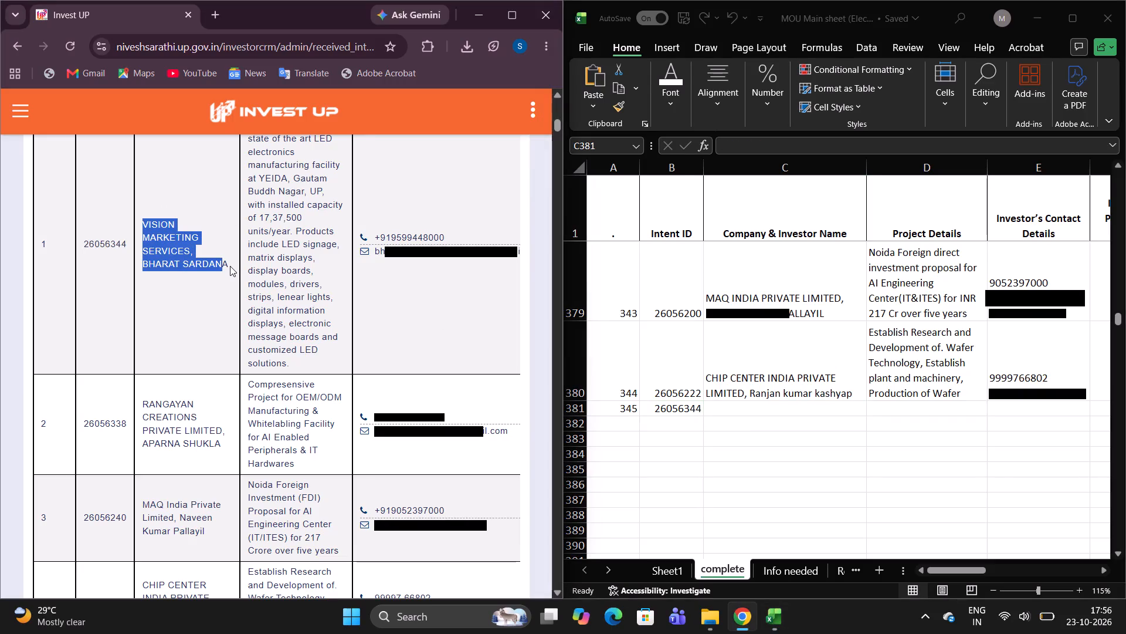
{"action": "key", "text": "ctrl+c"}
{"action": "left_click", "coordinate": [723, 403]}
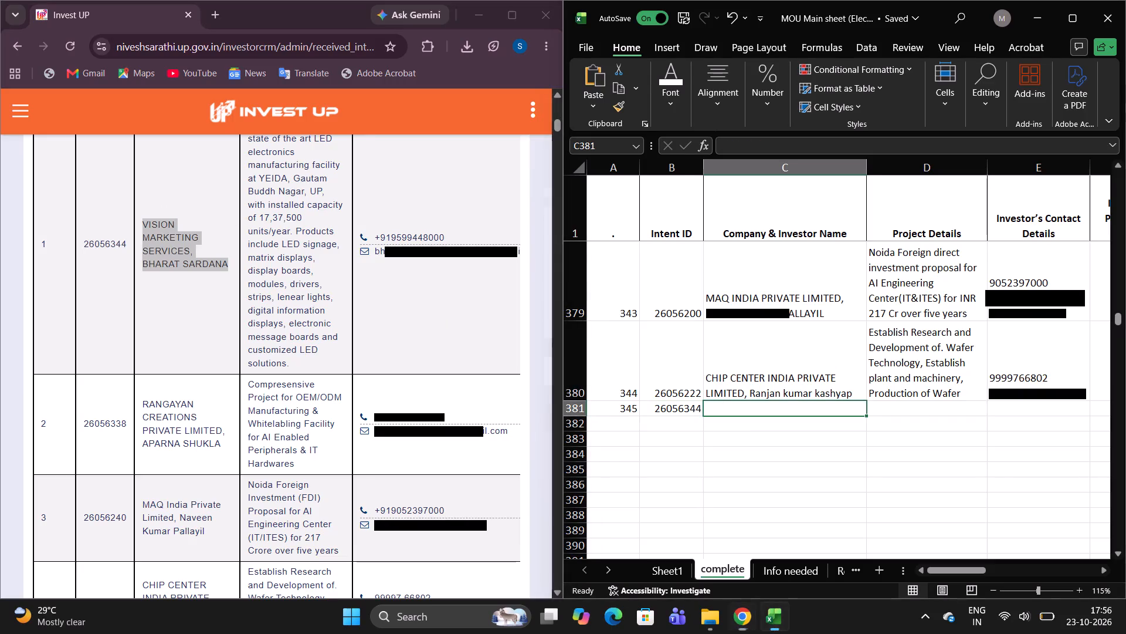
{"action": "key", "text": "ctrl+v"}
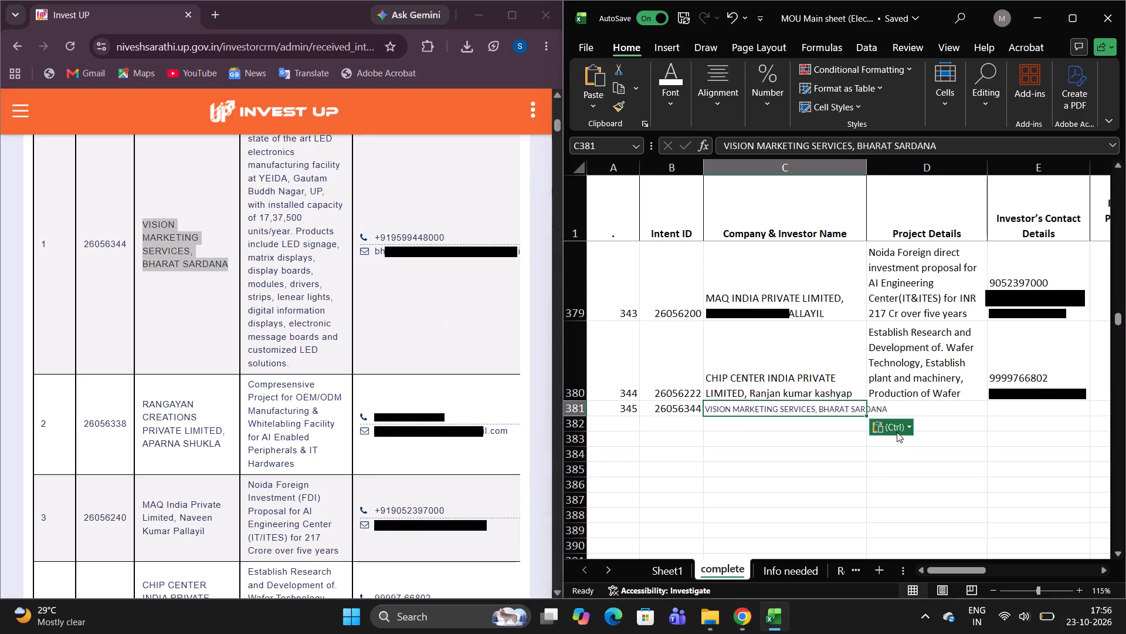
{"action": "left_click", "coordinate": [897, 431]}
{"action": "left_click", "coordinate": [903, 464]}
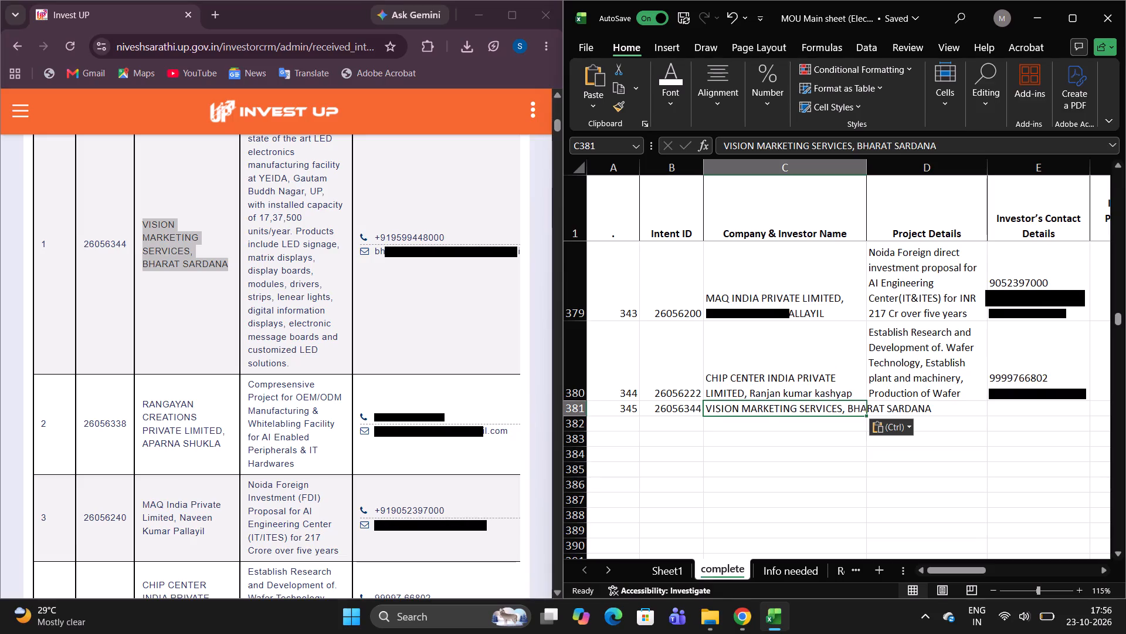
{"action": "left_click", "coordinate": [897, 433]}
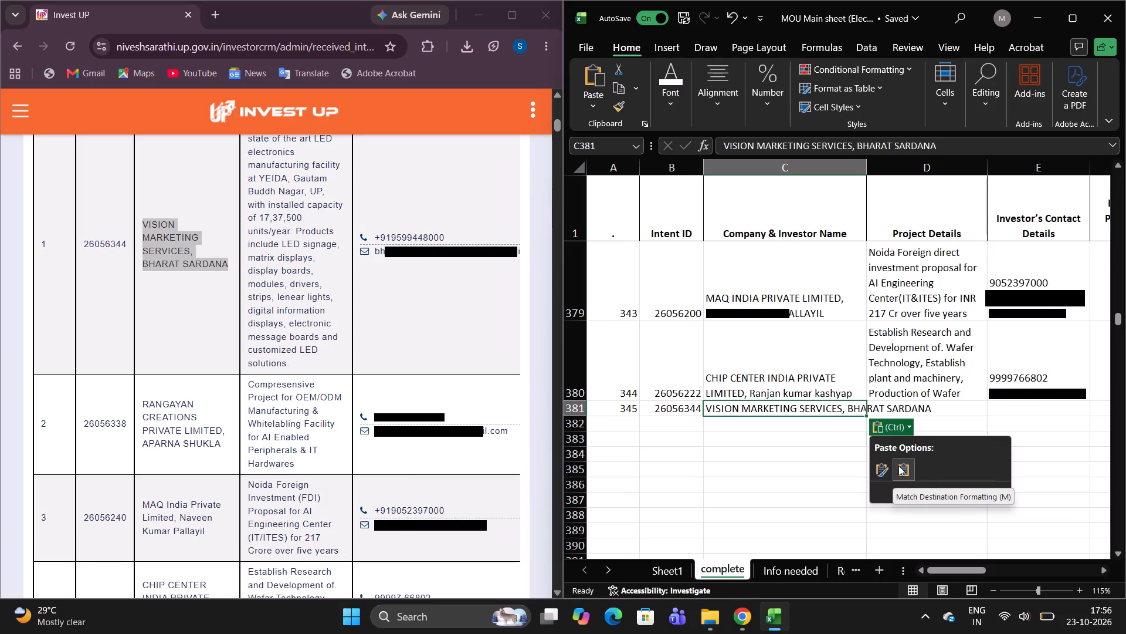
{"action": "left_click", "coordinate": [767, 430]}
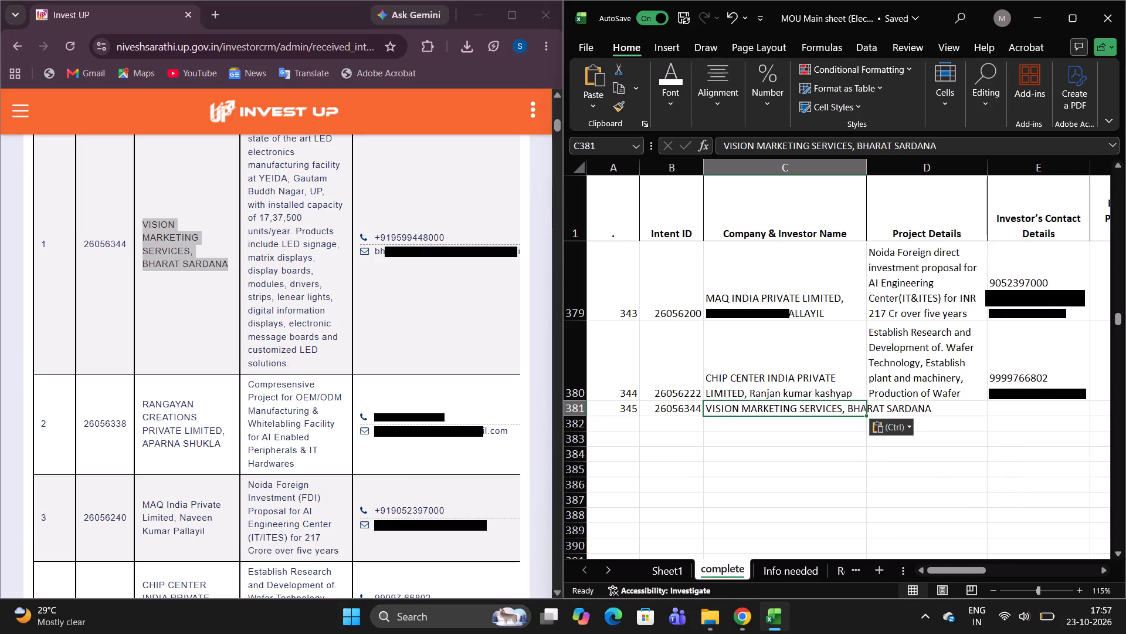
Copy the full project details text of intent 26056344 from the Invest UP page.
{"action": "scroll", "coordinate": [342, 174], "scroll_direction": "up", "scroll_amount": 1}
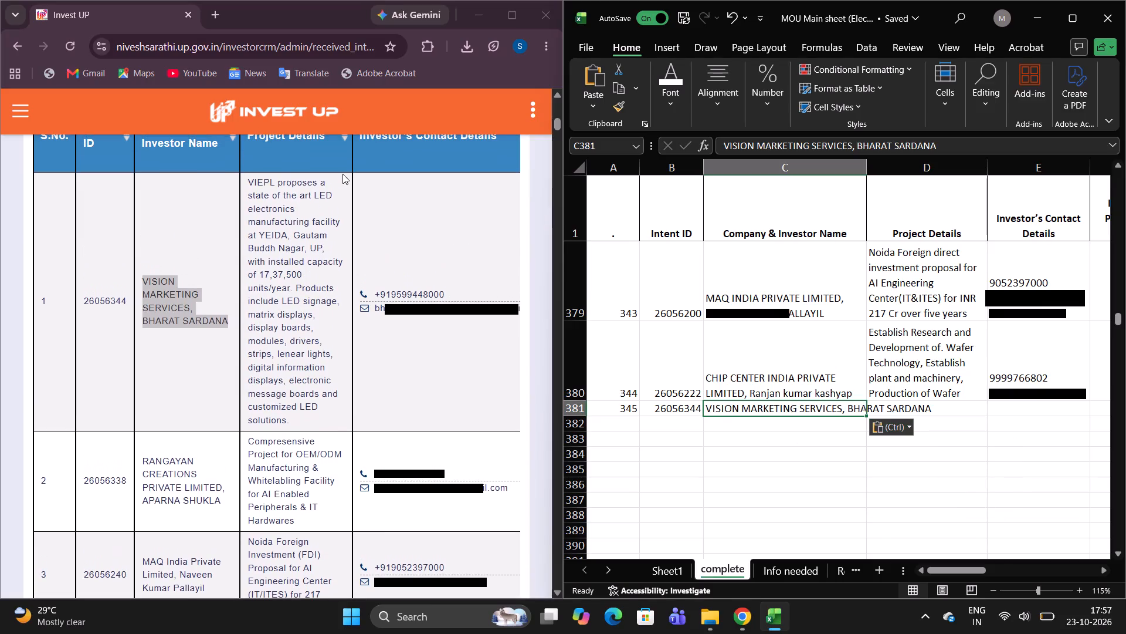
{"action": "left_click_drag", "start_coordinate": [248, 178], "coordinate": [258, 201]}
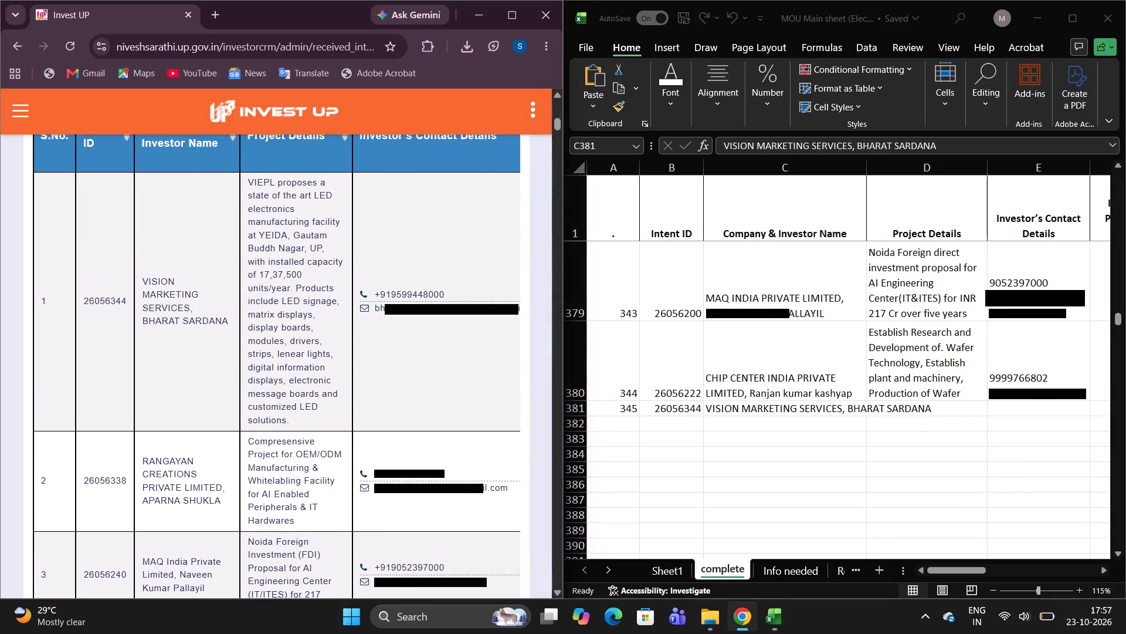
{"action": "left_click_drag", "start_coordinate": [258, 201], "coordinate": [306, 399]}
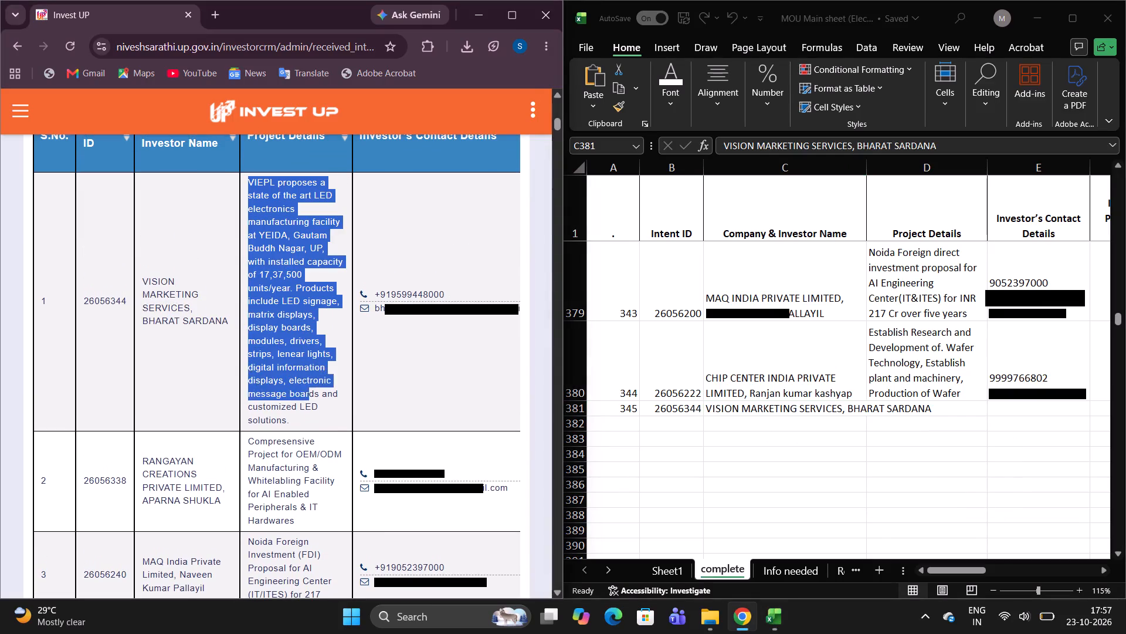
{"action": "left_click_drag", "start_coordinate": [306, 399], "coordinate": [304, 439]}
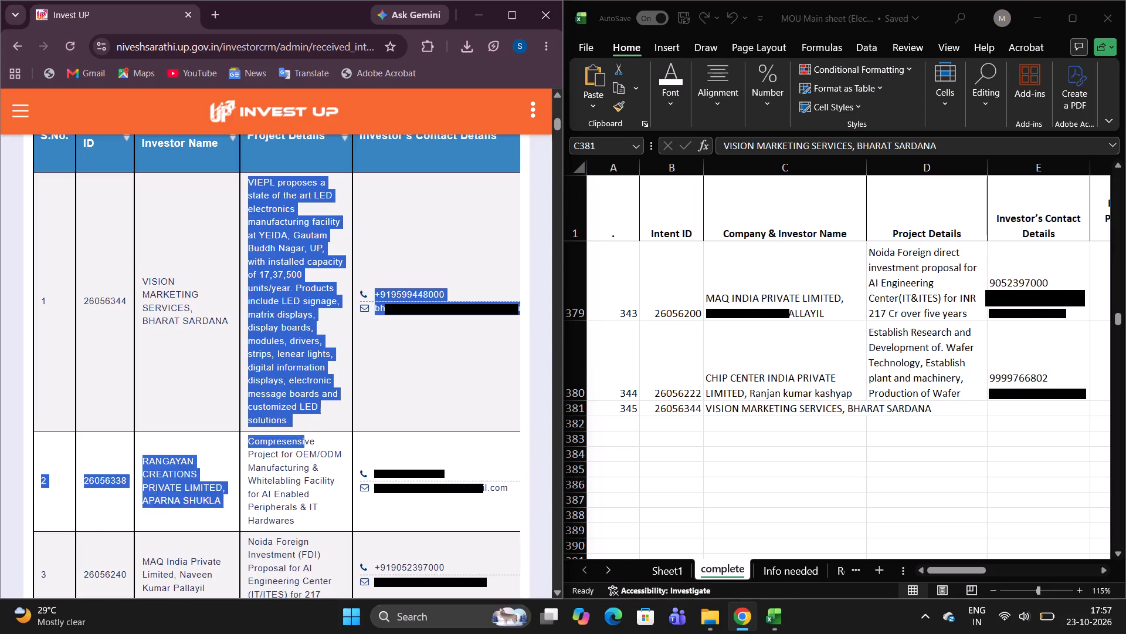
{"action": "left_click_drag", "start_coordinate": [304, 439], "coordinate": [291, 419]}
{"action": "key", "text": "ctrl+c"}
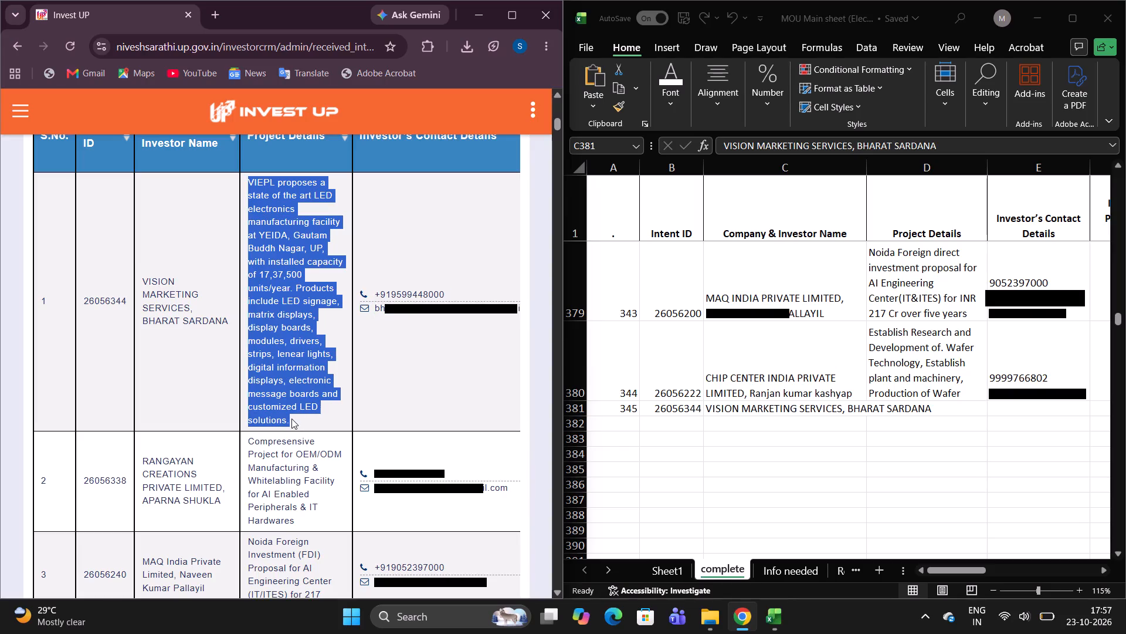
Wrap the text in row 381's Company & Investor Name cell and make the row much taller to hold the project description.
{"action": "left_click", "coordinate": [1078, 19]}
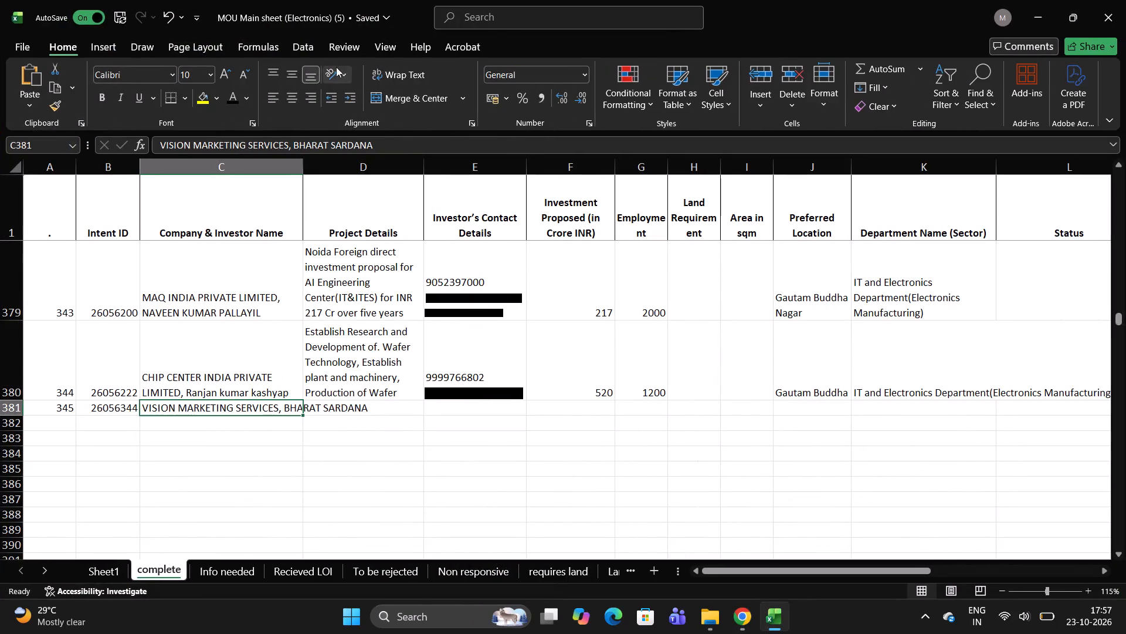
{"action": "left_click", "coordinate": [384, 69]}
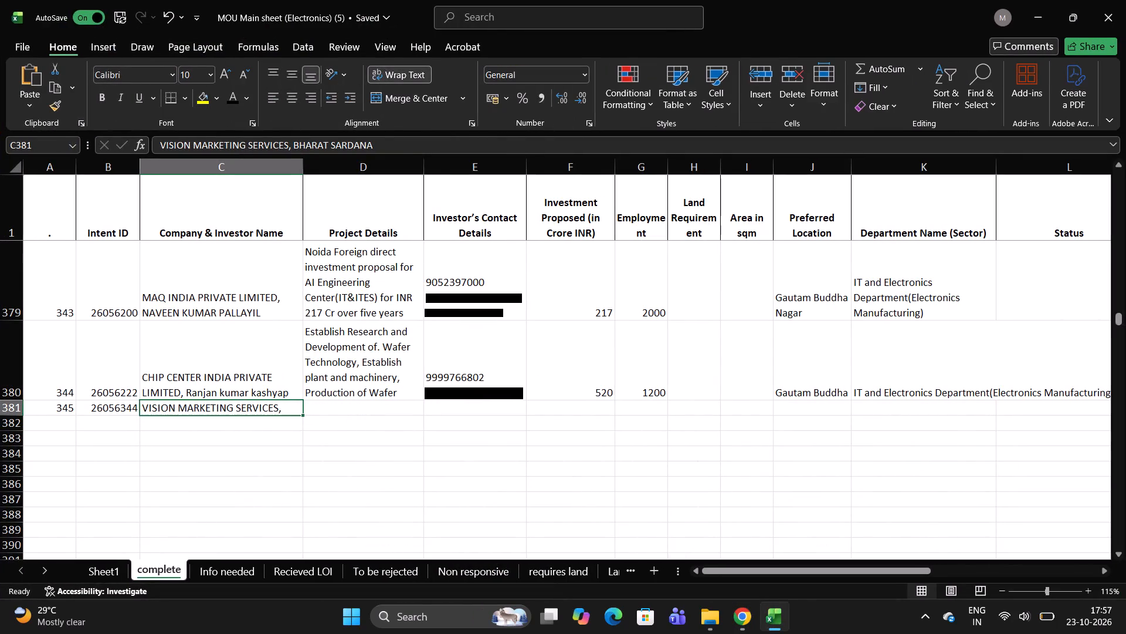
{"action": "left_click_drag", "start_coordinate": [10, 418], "coordinate": [6, 461]}
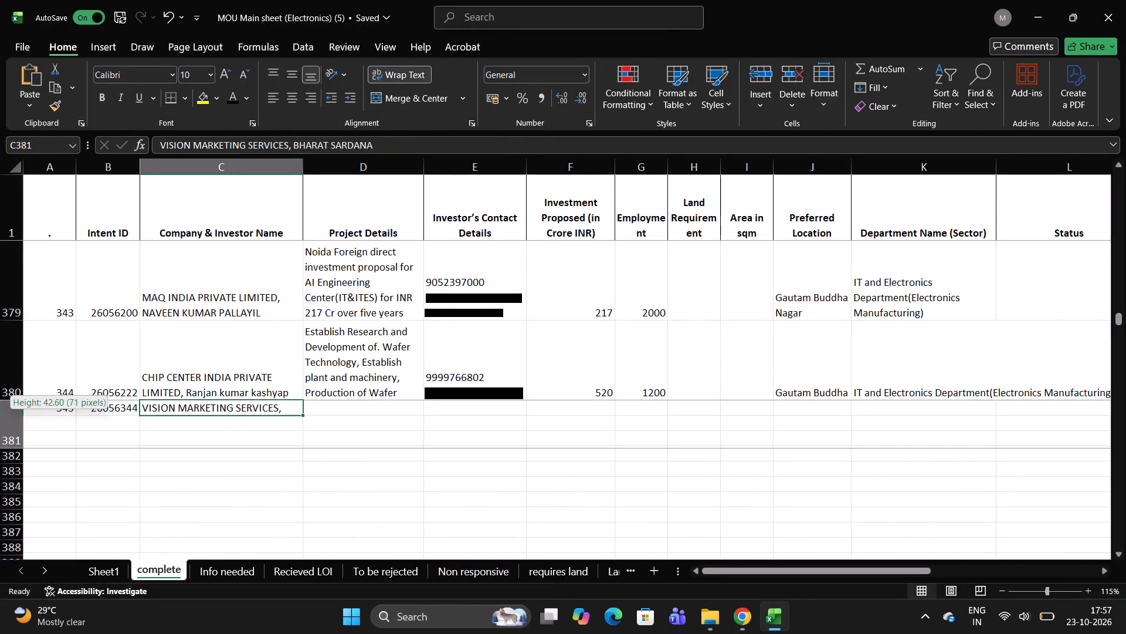
{"action": "left_click_drag", "start_coordinate": [6, 461], "coordinate": [0, 534]}
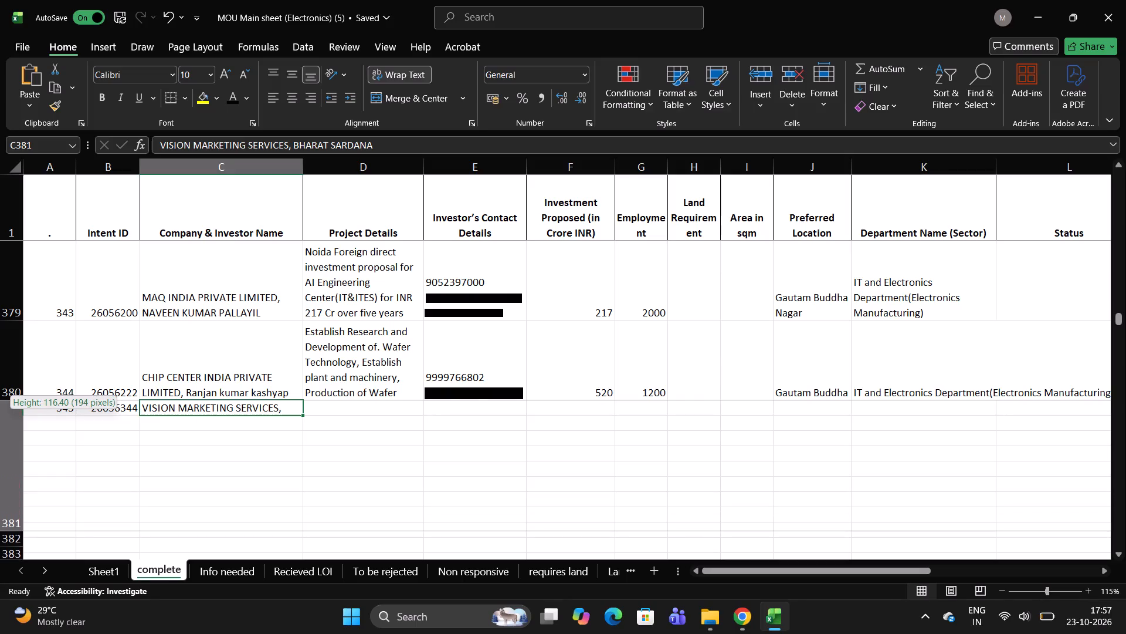
{"action": "left_click_drag", "start_coordinate": [0, 534], "coordinate": [8, 578]}
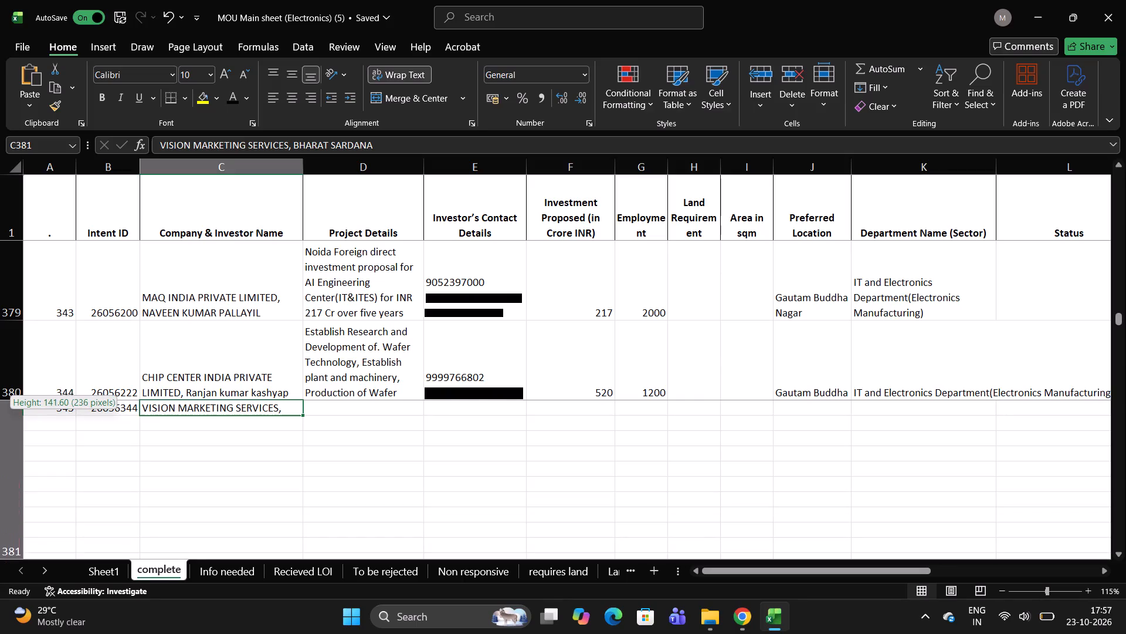
{"action": "left_click_drag", "start_coordinate": [8, 578], "coordinate": [18, 556]}
Paste the copied VIEPL project description into row 381's Project Details cell, matching the destination formatting.
{"action": "left_click", "coordinate": [352, 481]}
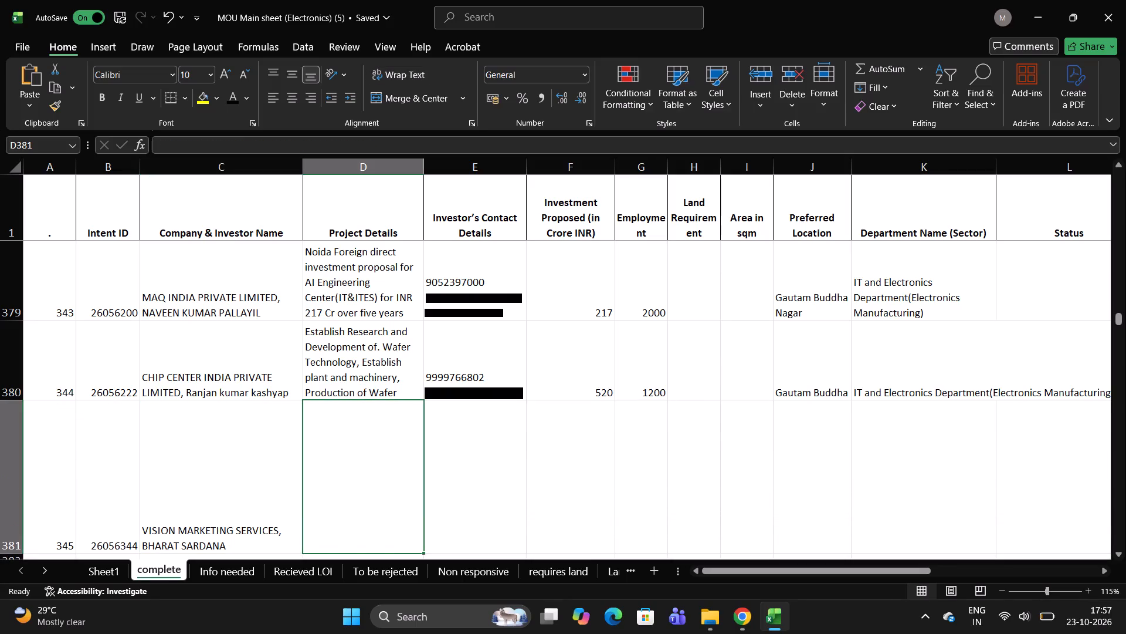
{"action": "key", "text": "ctrl+v"}
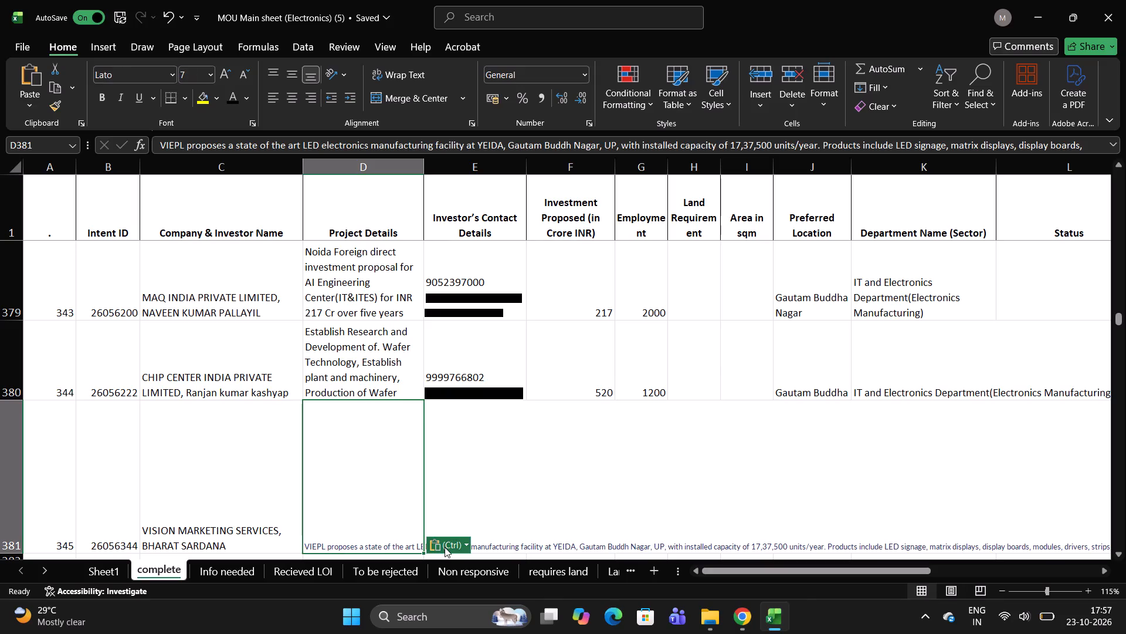
{"action": "left_click", "coordinate": [445, 547]}
{"action": "left_click", "coordinate": [466, 505]}
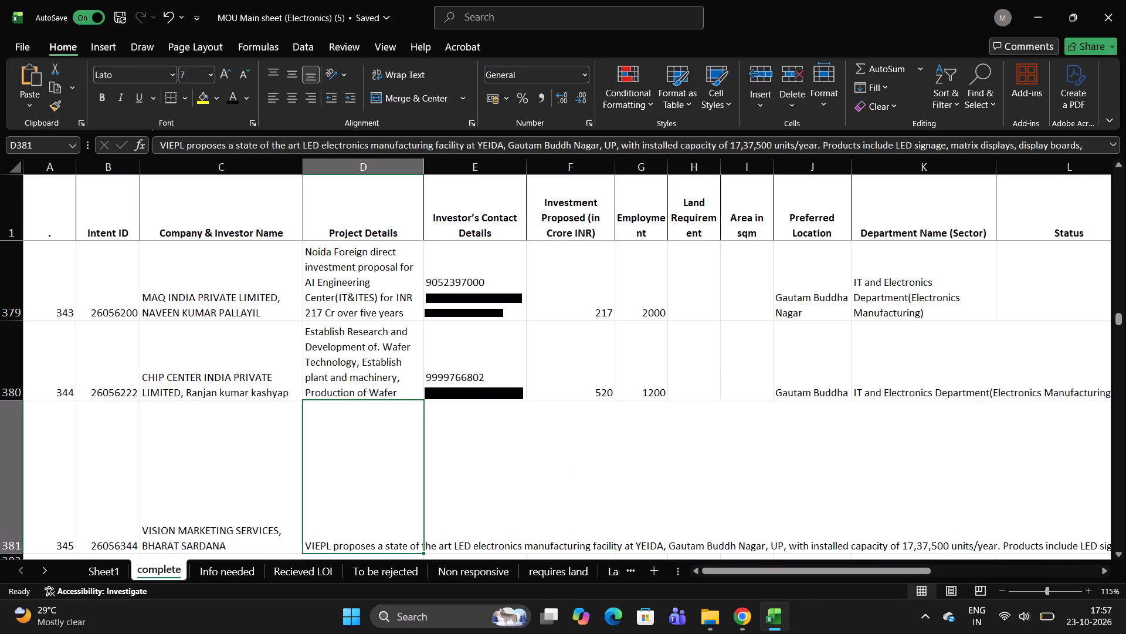
Wrap the text in row 381's Project Details cell and enlarge the row until the whole description fits.
{"action": "left_click", "coordinate": [392, 69]}
{"action": "scroll", "coordinate": [341, 335], "scroll_direction": "down", "scroll_amount": 1}
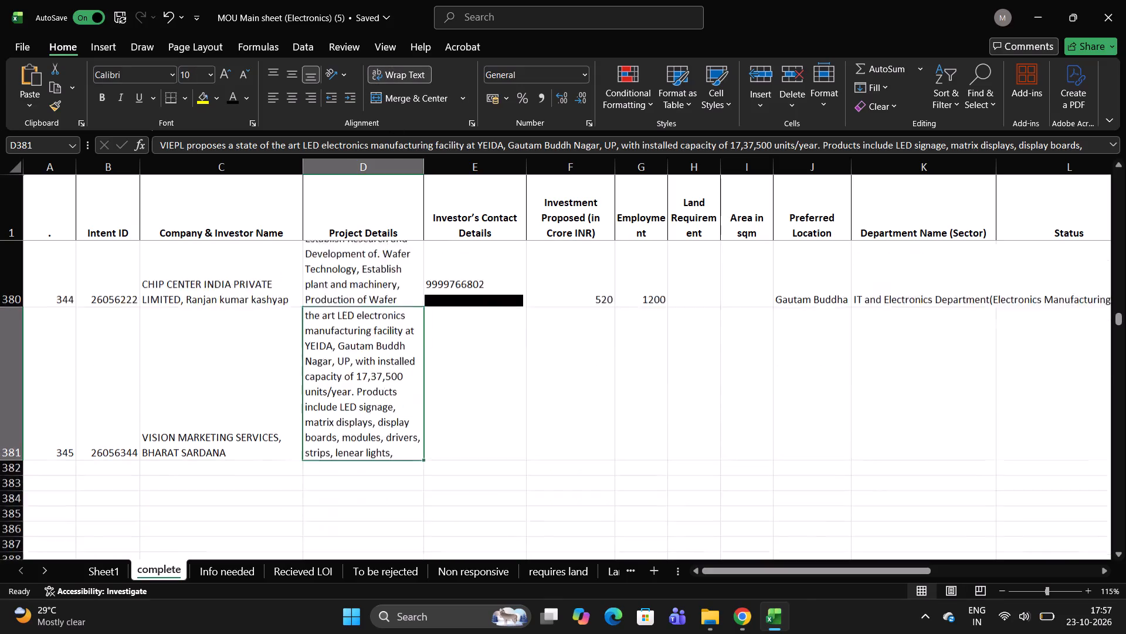
{"action": "scroll", "coordinate": [341, 335], "scroll_direction": "down", "scroll_amount": 1}
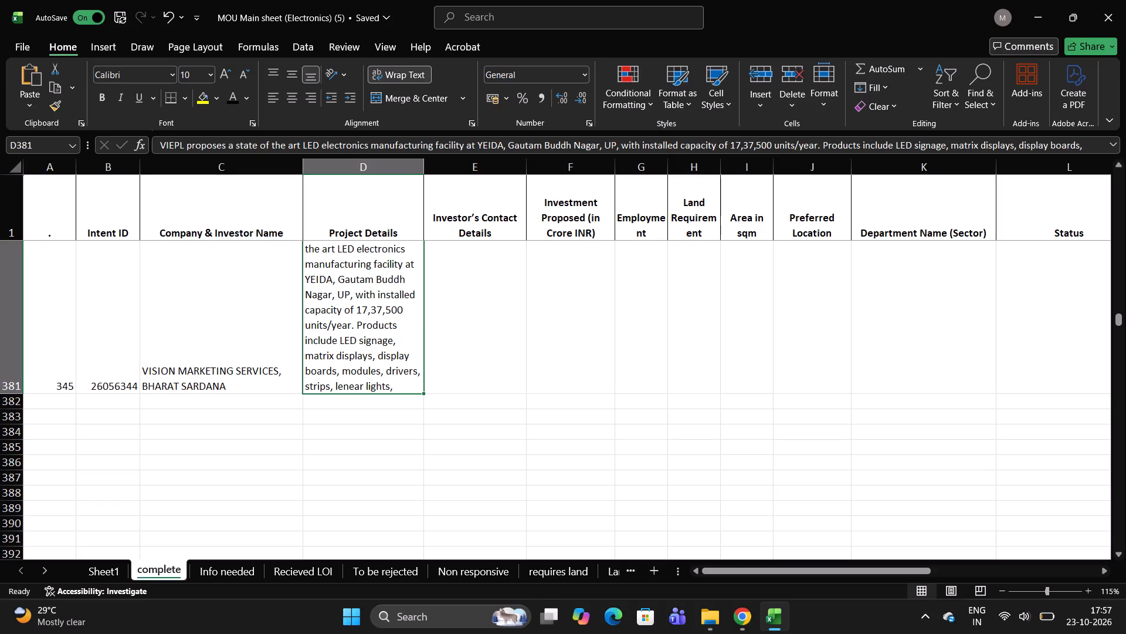
{"action": "left_click_drag", "start_coordinate": [12, 394], "coordinate": [19, 492]}
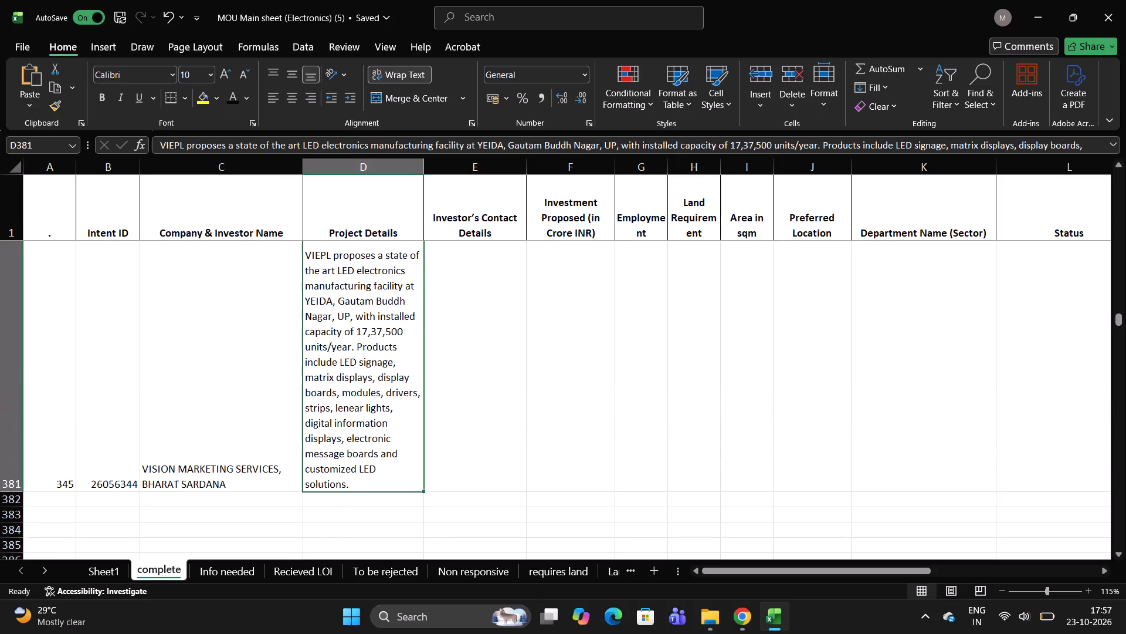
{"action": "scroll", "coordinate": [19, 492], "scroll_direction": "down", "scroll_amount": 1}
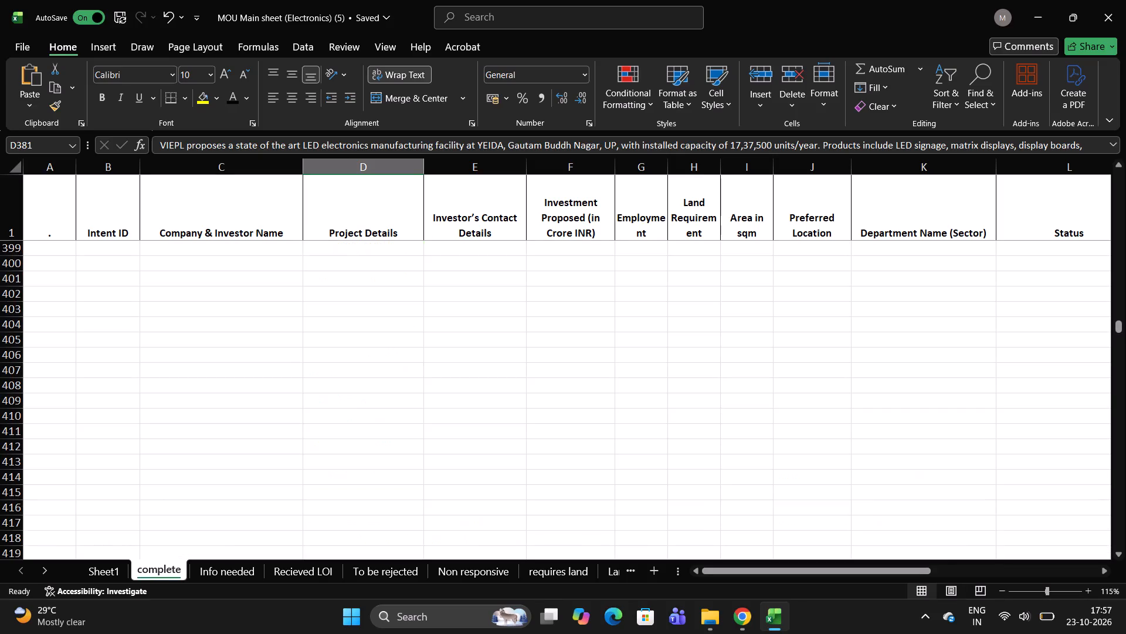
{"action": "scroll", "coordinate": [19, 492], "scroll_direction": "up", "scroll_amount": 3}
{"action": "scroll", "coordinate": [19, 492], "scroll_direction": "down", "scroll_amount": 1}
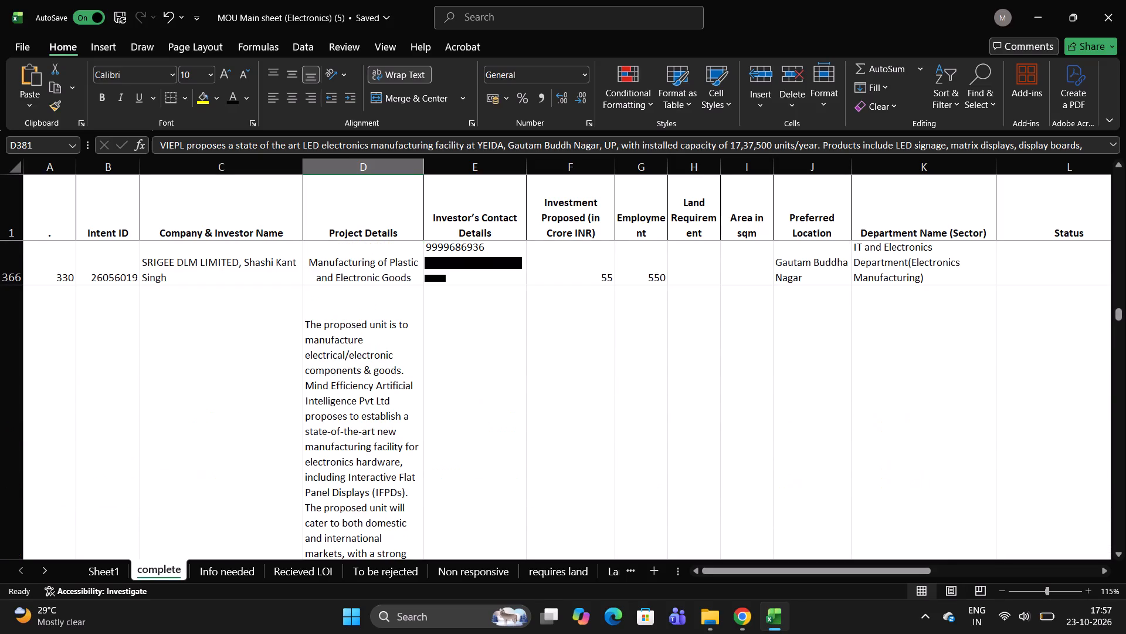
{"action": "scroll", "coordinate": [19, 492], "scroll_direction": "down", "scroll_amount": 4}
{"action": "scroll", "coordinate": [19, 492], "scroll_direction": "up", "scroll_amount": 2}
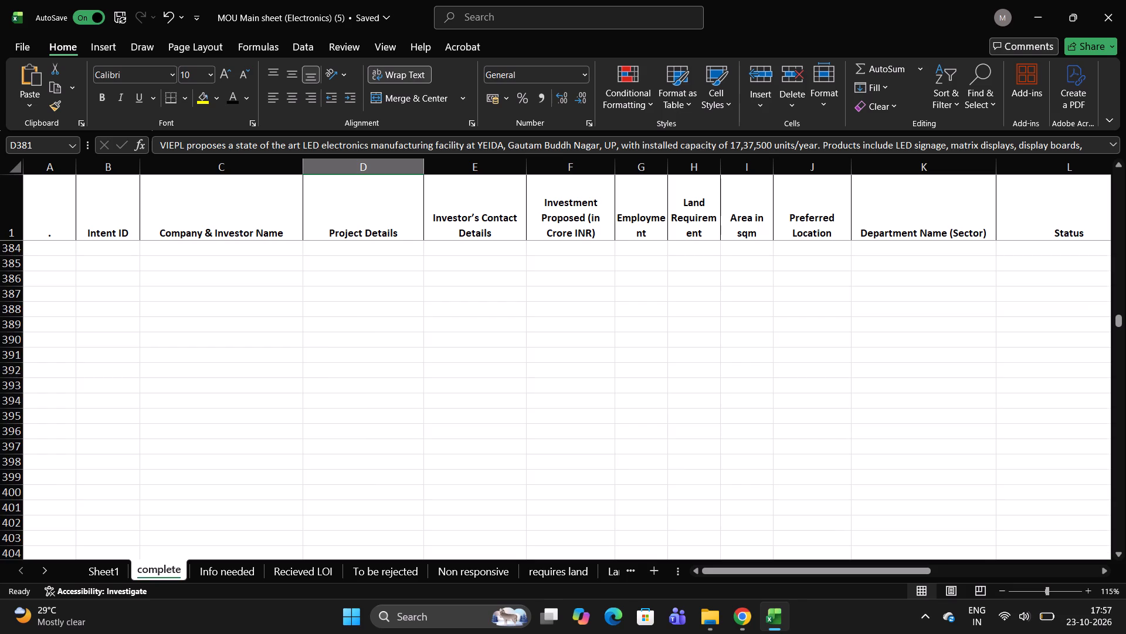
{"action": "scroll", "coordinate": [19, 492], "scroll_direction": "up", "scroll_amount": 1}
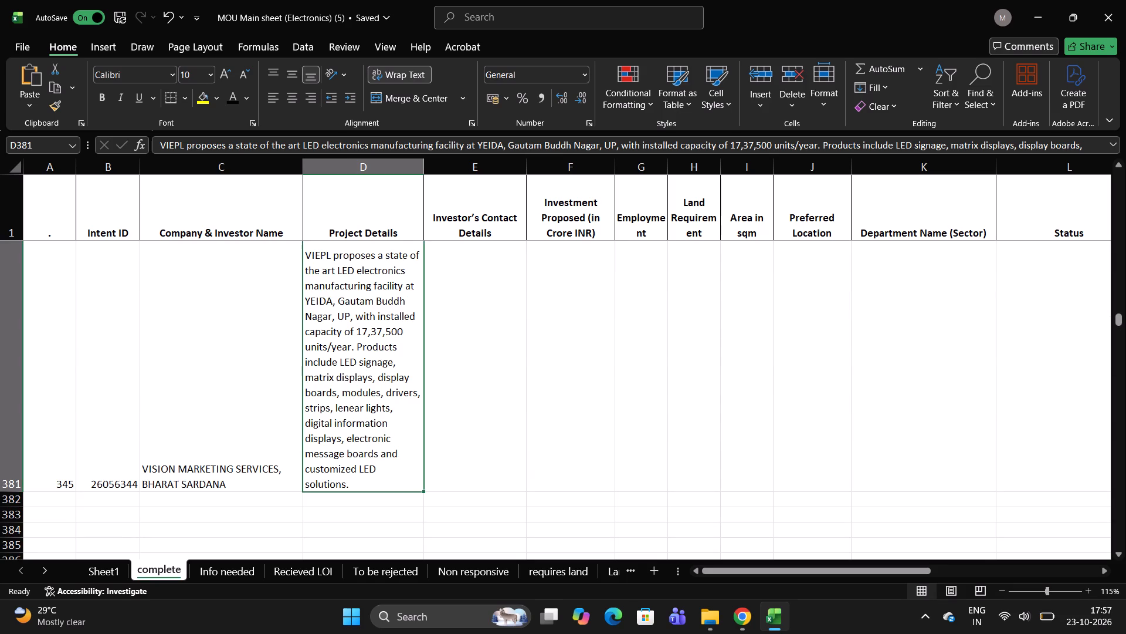
Set row 381's height to about 199.20.
{"action": "left_click_drag", "start_coordinate": [11, 493], "coordinate": [12, 466]}
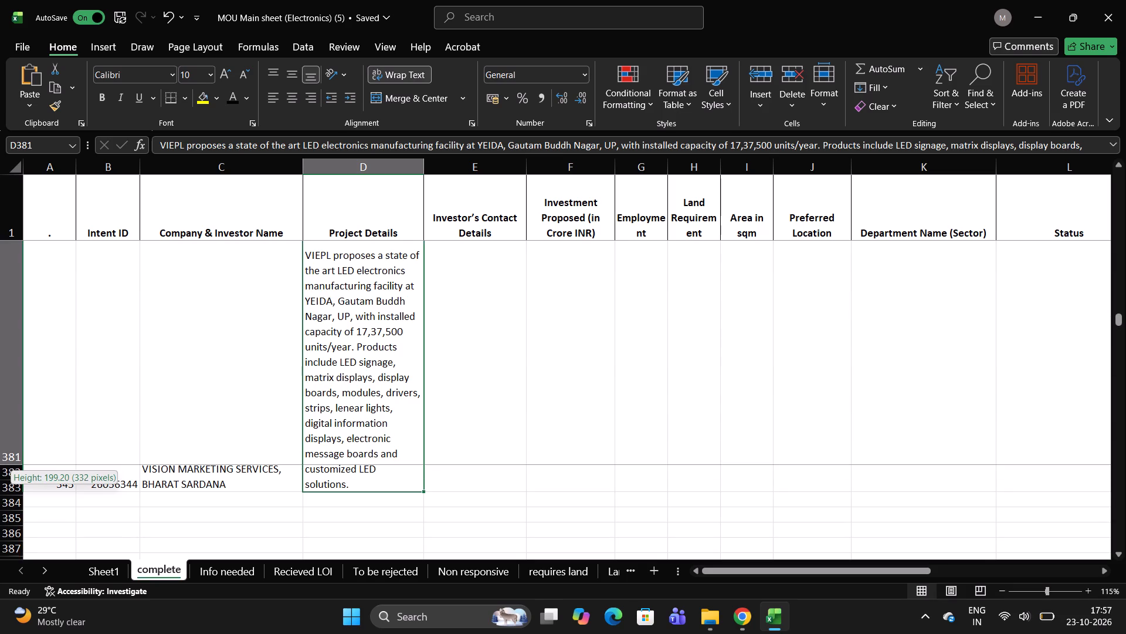
{"action": "left_click_drag", "start_coordinate": [12, 466], "coordinate": [12, 466]}
Select row 381's Investor's Contact Details cell.
{"action": "left_click", "coordinate": [442, 436]}
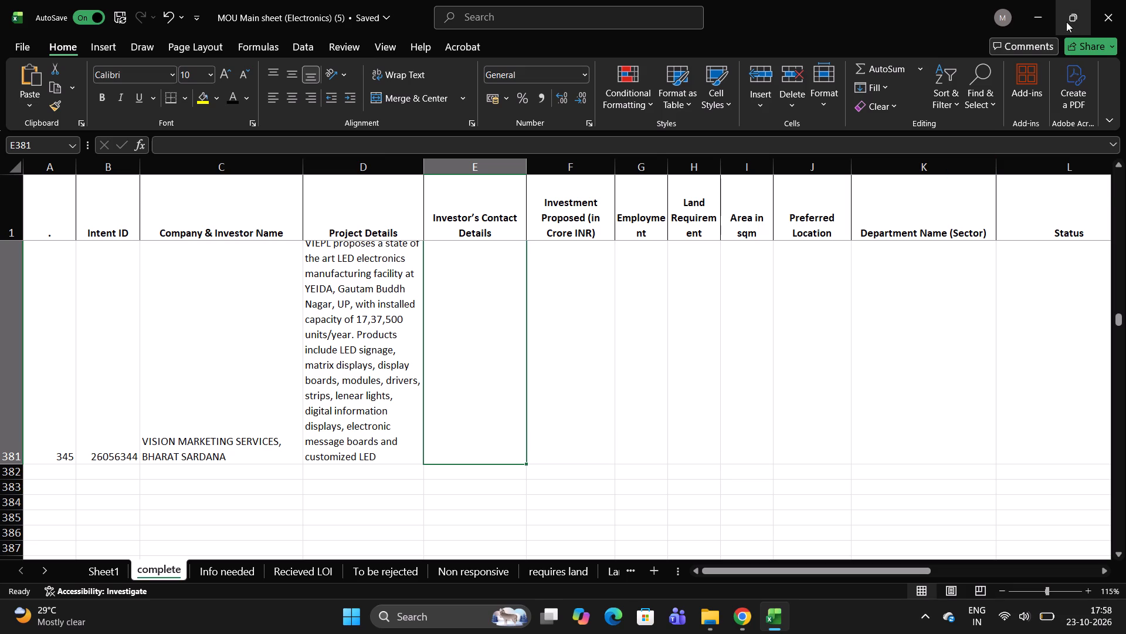
Arrange the MOU workbook window side by side with the Invest UP portal's received intents list.
{"action": "left_click", "coordinate": [1016, 106]}
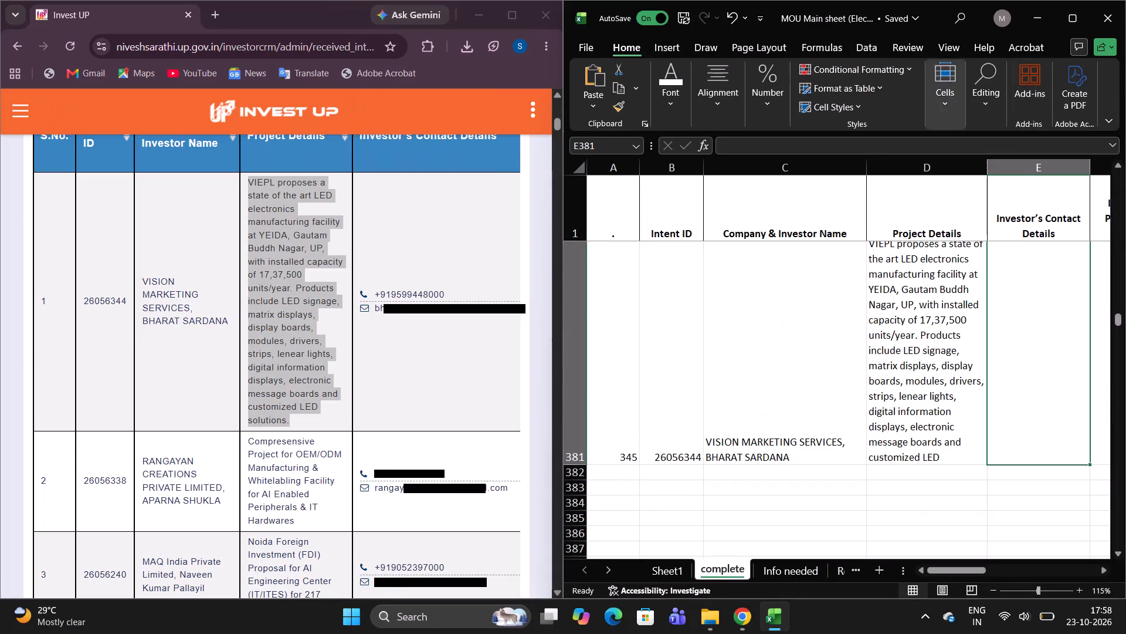
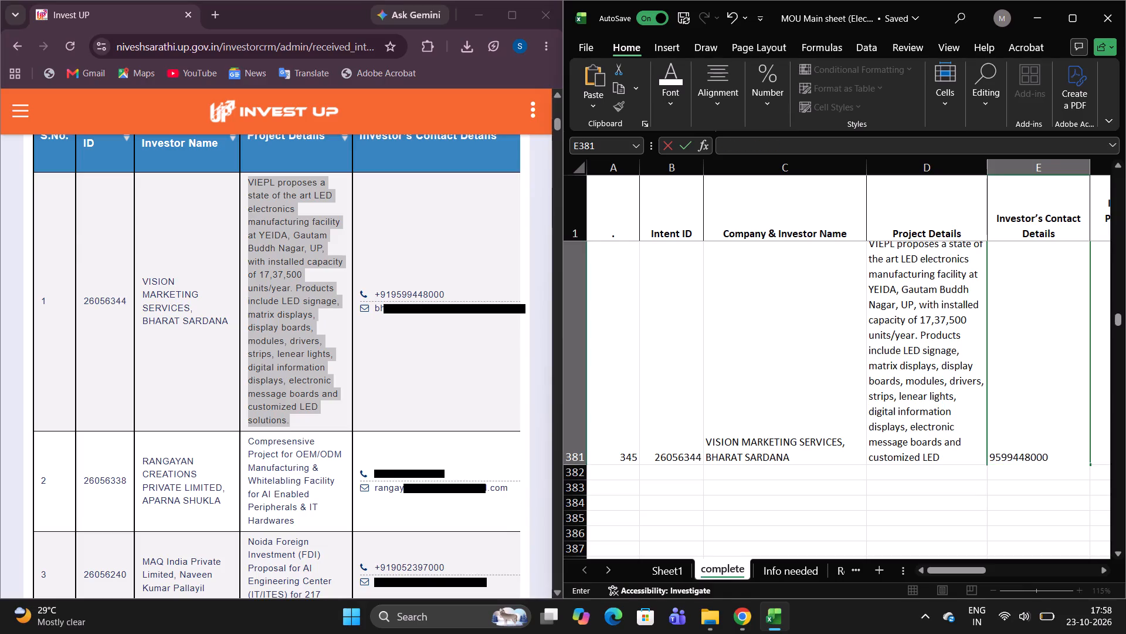
Add the investor's e-mail address from the portal below the phone number in row 381's Investor's Contact Details cell.
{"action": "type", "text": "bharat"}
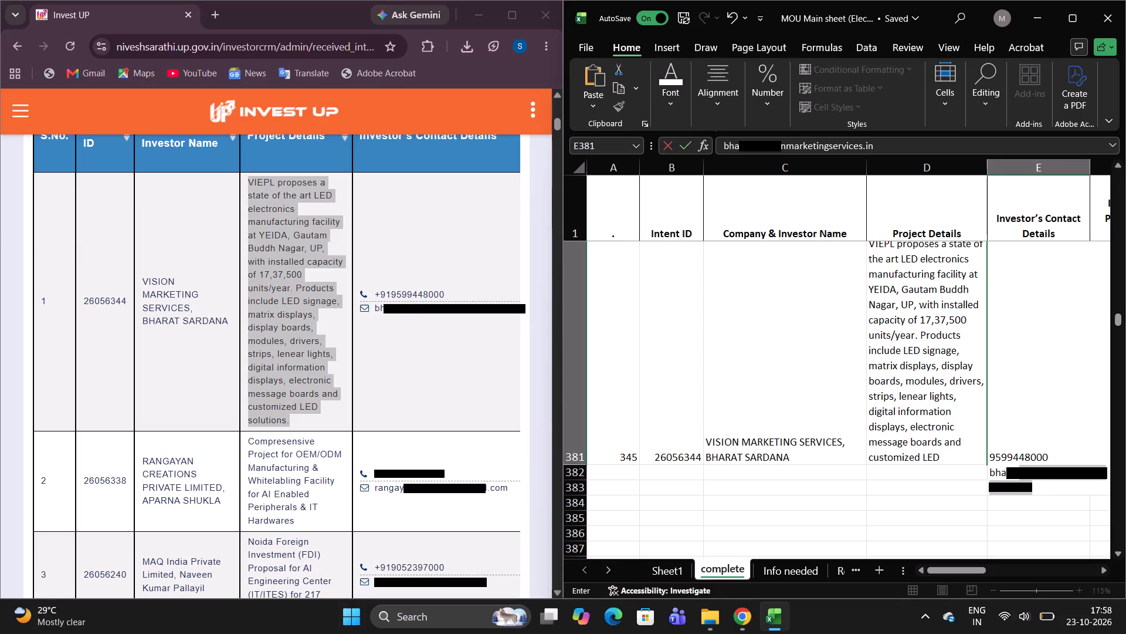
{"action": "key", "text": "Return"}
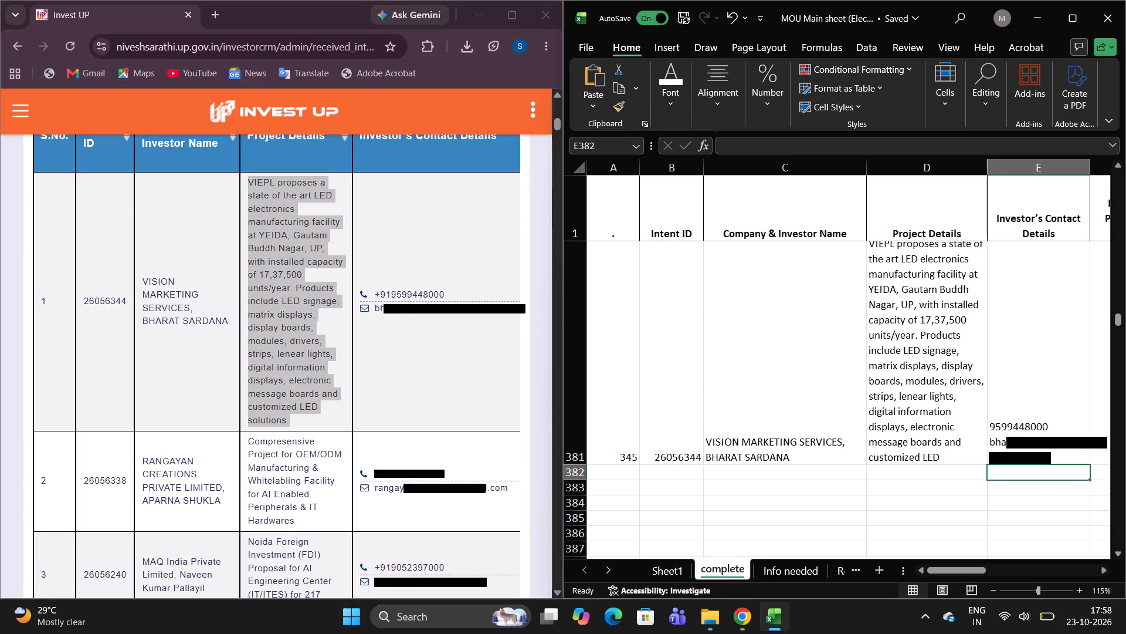
Search the complete sheet for all occurrences of row 381's intent ID, 26056344, to check for duplicates.
{"action": "double_click", "coordinate": [682, 458]}
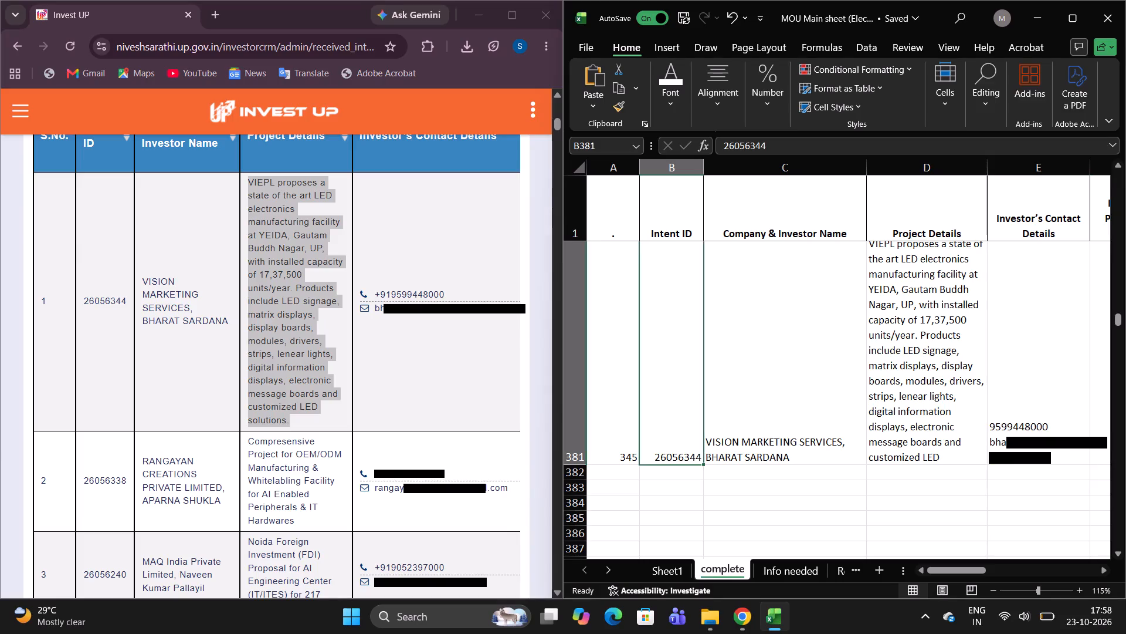
{"action": "key", "text": "ctrl+a"}
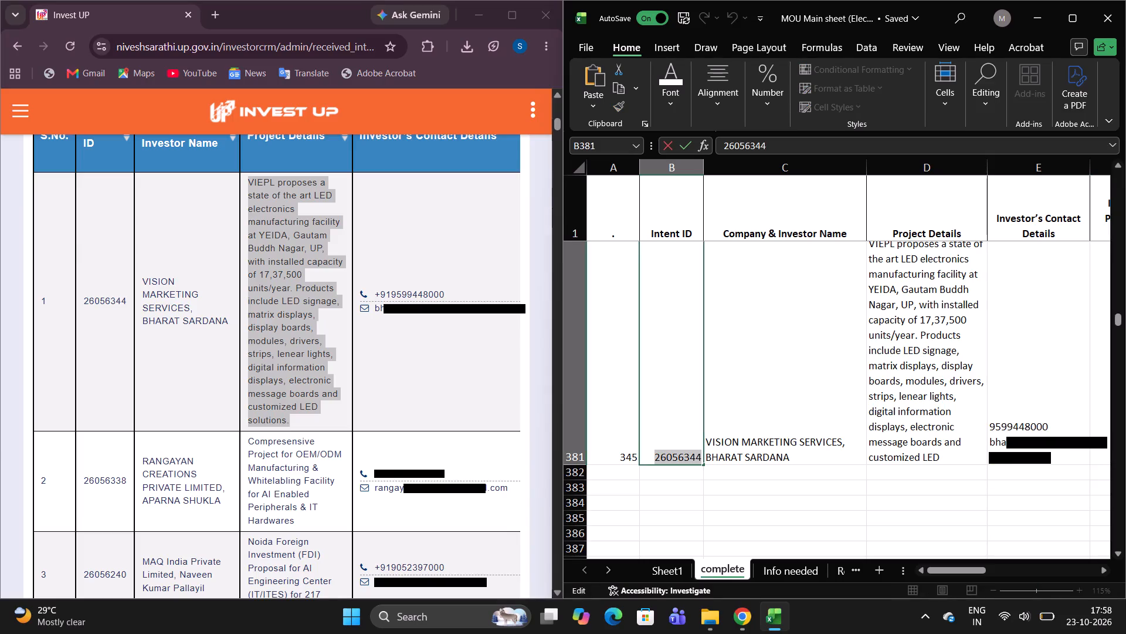
{"action": "key", "text": "ctrl+c"}
{"action": "key", "text": "ctrl+f"}
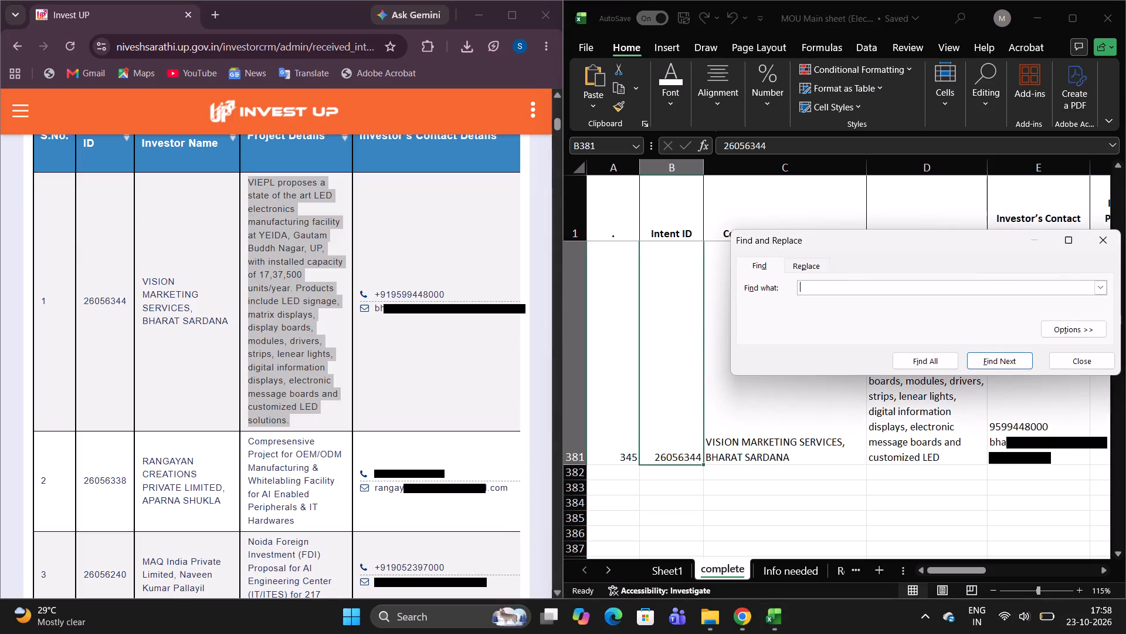
{"action": "key", "text": "ctrl+v"}
{"action": "left_click", "coordinate": [918, 363]}
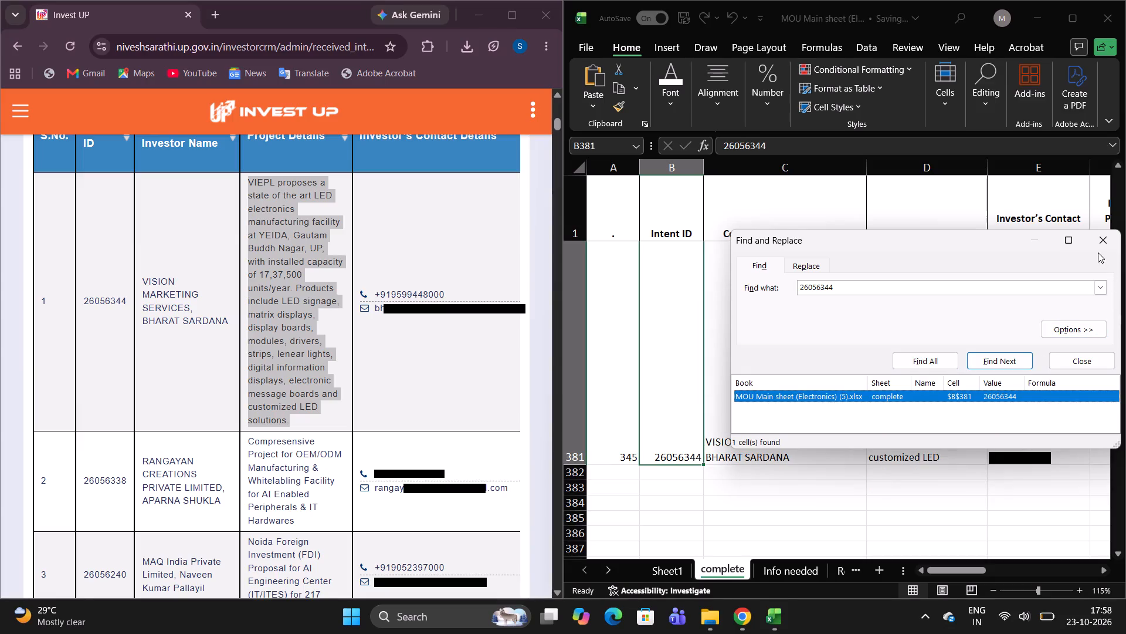
{"action": "left_click", "coordinate": [1100, 235]}
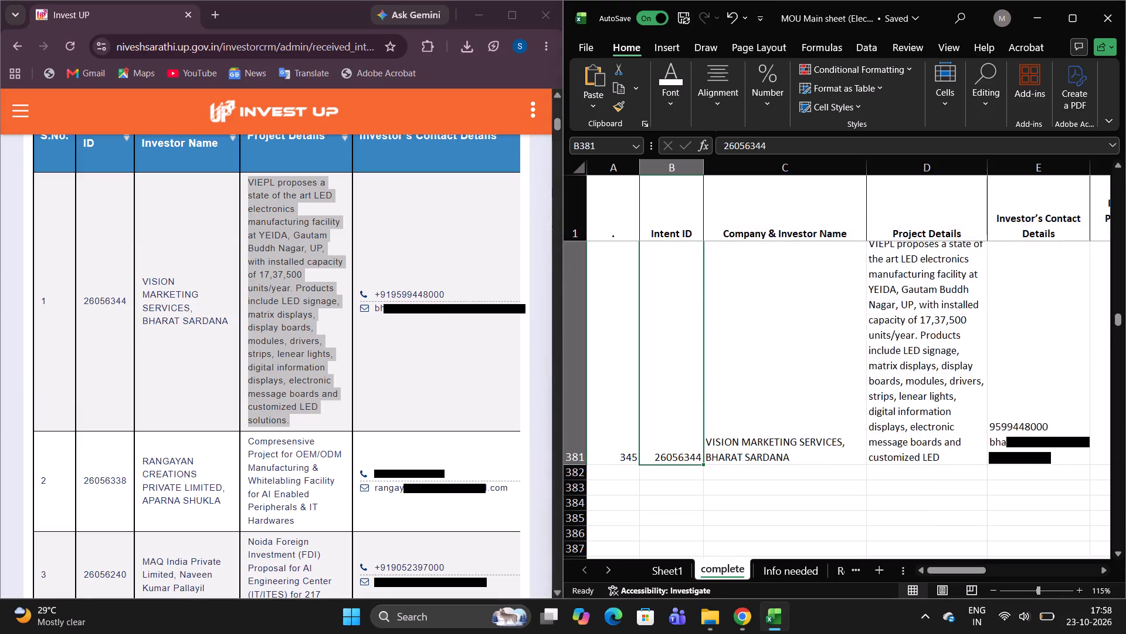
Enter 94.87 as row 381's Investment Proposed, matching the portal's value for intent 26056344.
{"action": "scroll", "coordinate": [982, 461], "scroll_direction": "left", "scroll_amount": 2}
{"action": "left_click", "coordinate": [996, 412]}
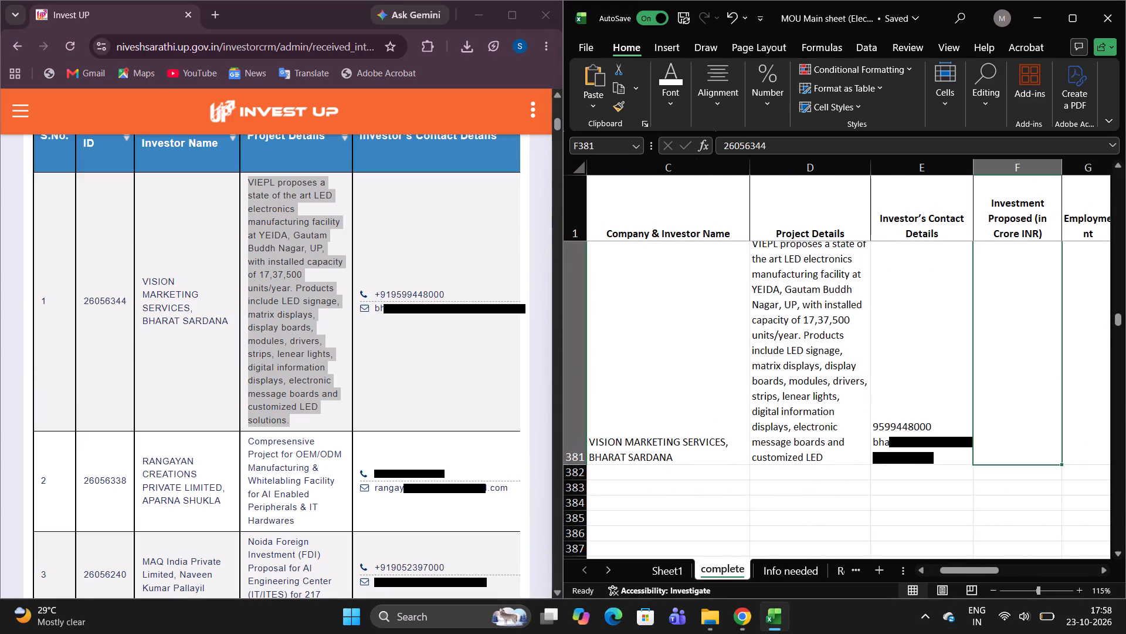
{"action": "left_click", "coordinate": [443, 400]}
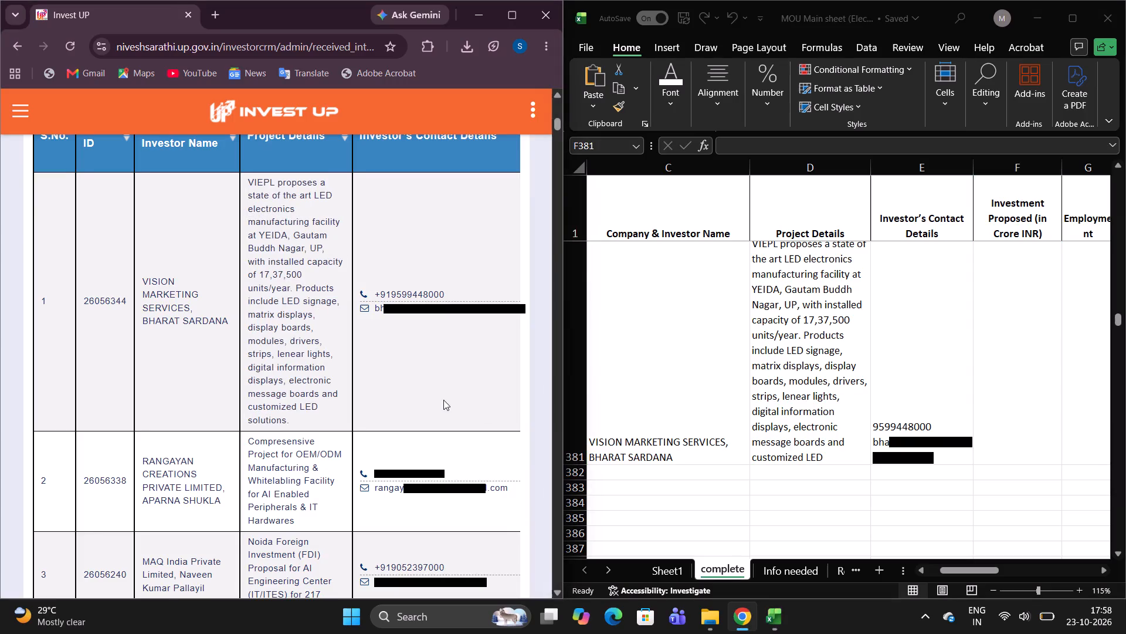
{"action": "scroll", "coordinate": [443, 400], "scroll_direction": "left", "scroll_amount": 3}
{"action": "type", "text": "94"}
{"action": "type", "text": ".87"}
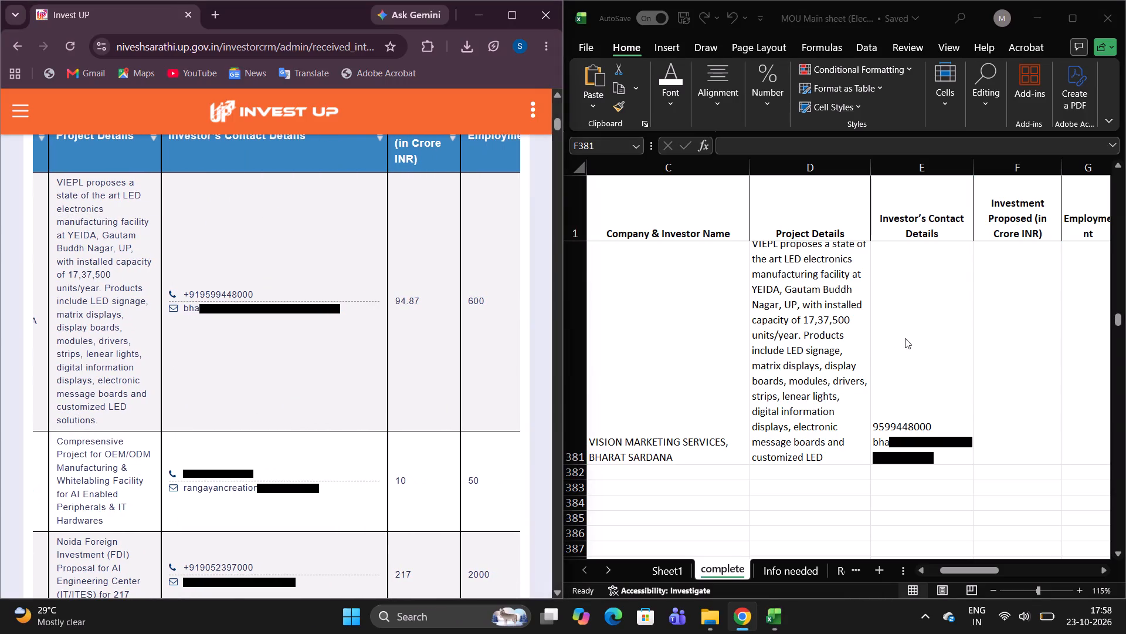
{"action": "left_click", "coordinate": [1026, 377]}
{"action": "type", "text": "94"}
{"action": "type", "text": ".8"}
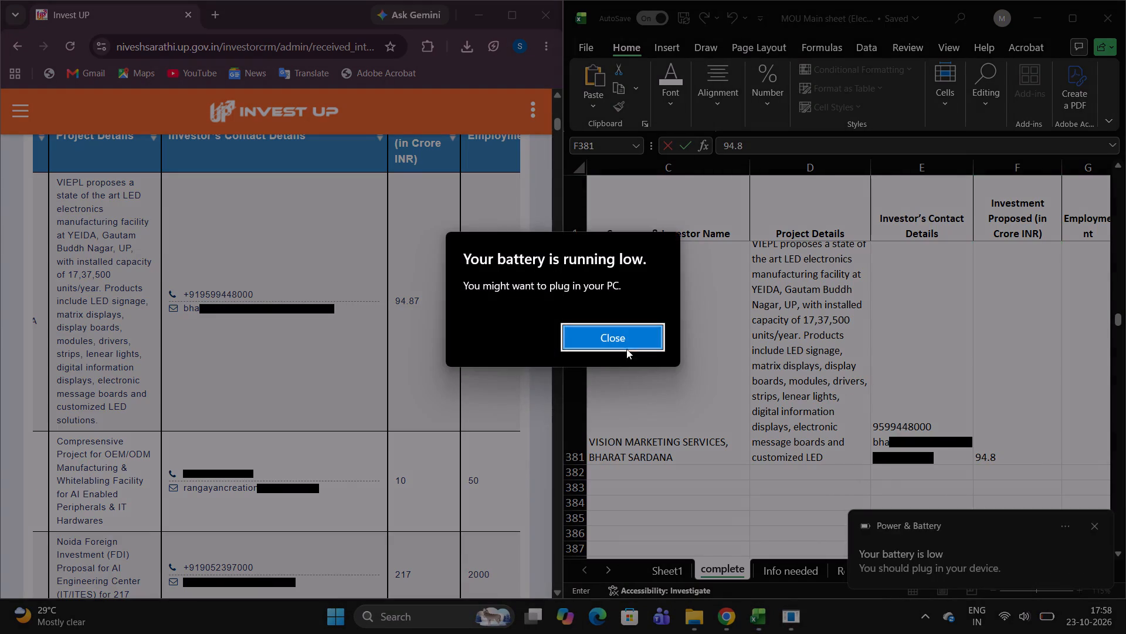
{"action": "left_click", "coordinate": [623, 339]}
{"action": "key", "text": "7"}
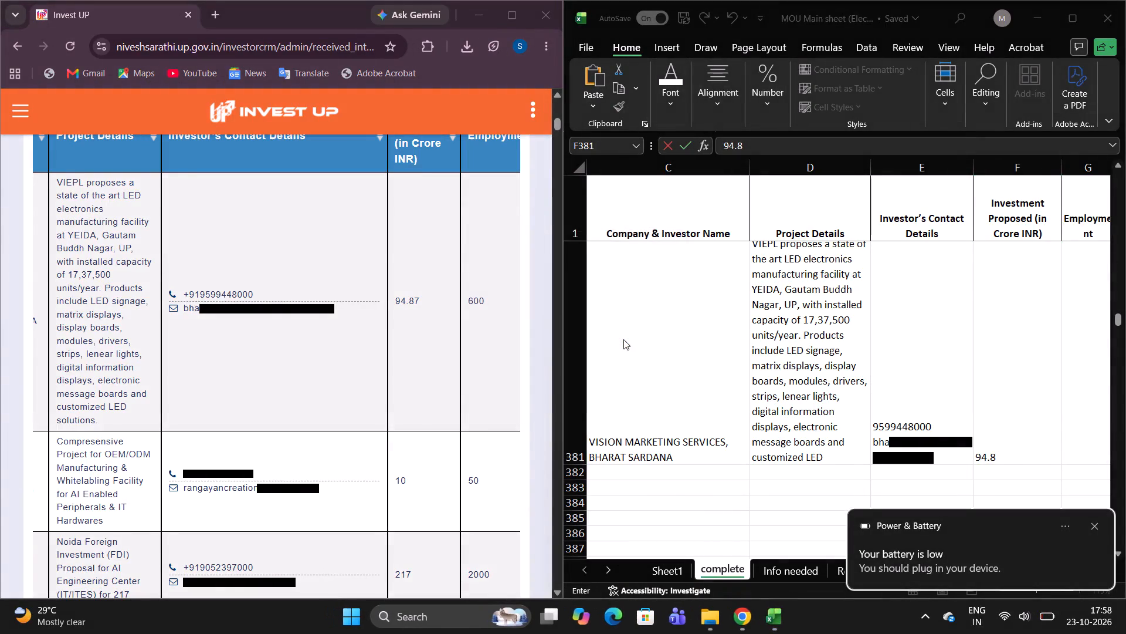
{"action": "left_click", "coordinate": [1006, 450]}
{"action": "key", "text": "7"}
{"action": "key", "text": "Right"}
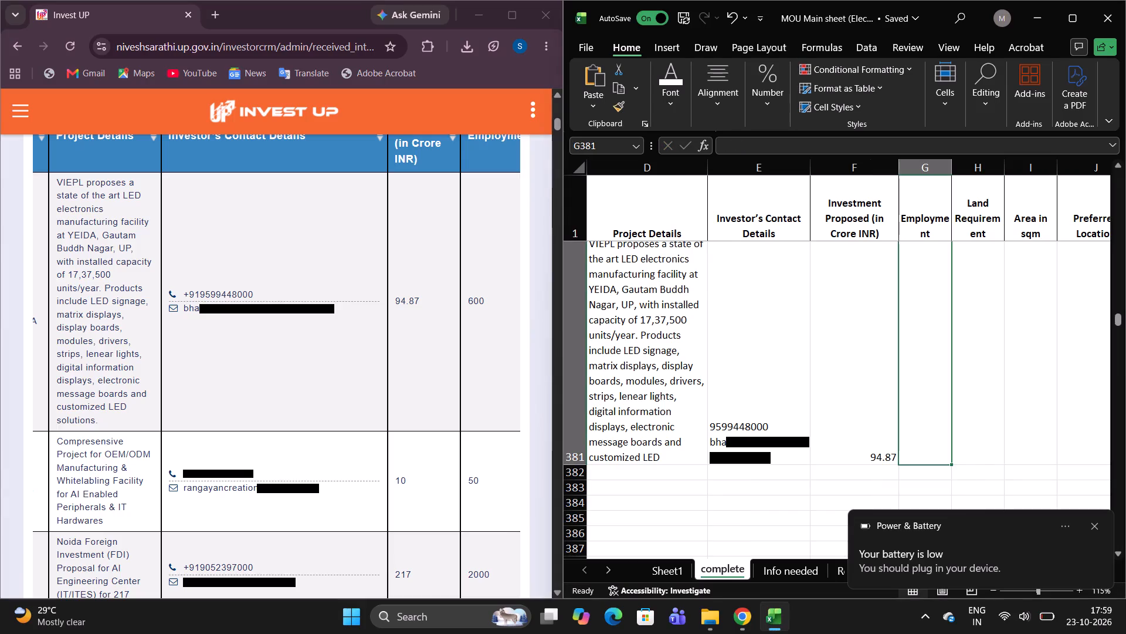
Enter 600 in row 381's Employment cell.
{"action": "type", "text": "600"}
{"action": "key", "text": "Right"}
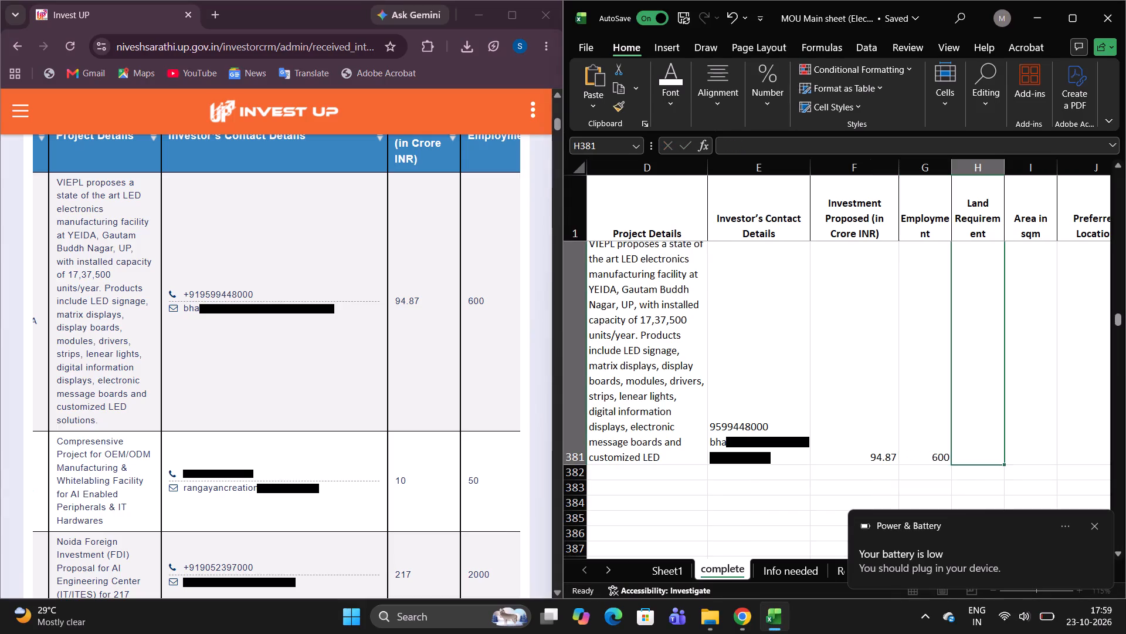
Enter Gautam Buddha Nagar as row 381's Preferred Location, leaving Land Requirement and Area in sqm blank.
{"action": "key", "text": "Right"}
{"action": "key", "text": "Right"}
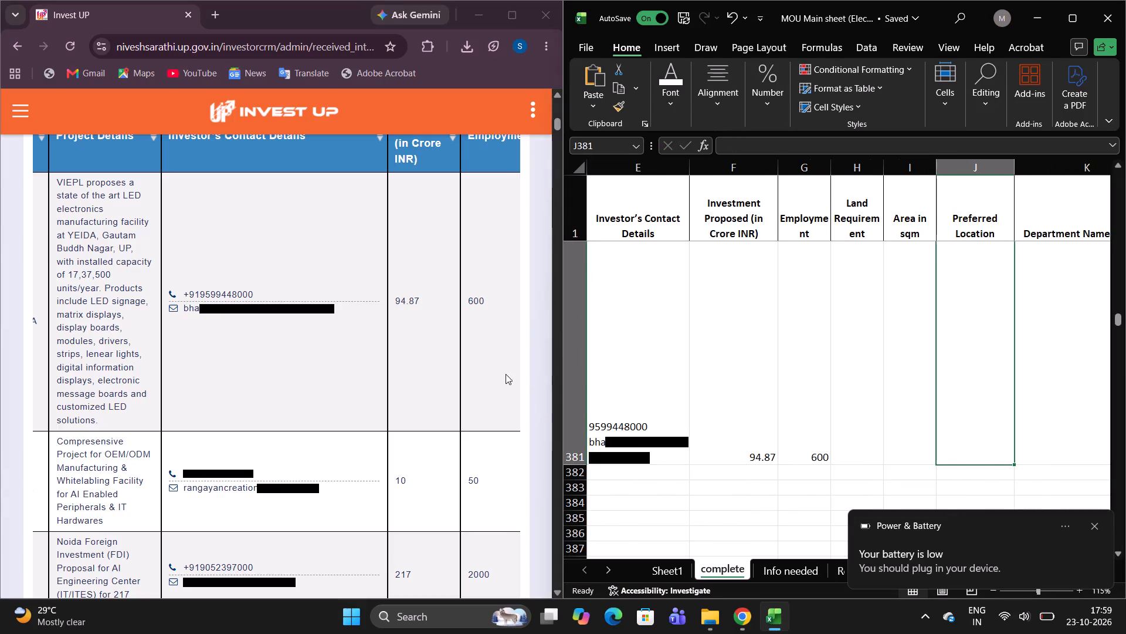
{"action": "scroll", "coordinate": [449, 397], "scroll_direction": "left", "scroll_amount": 3}
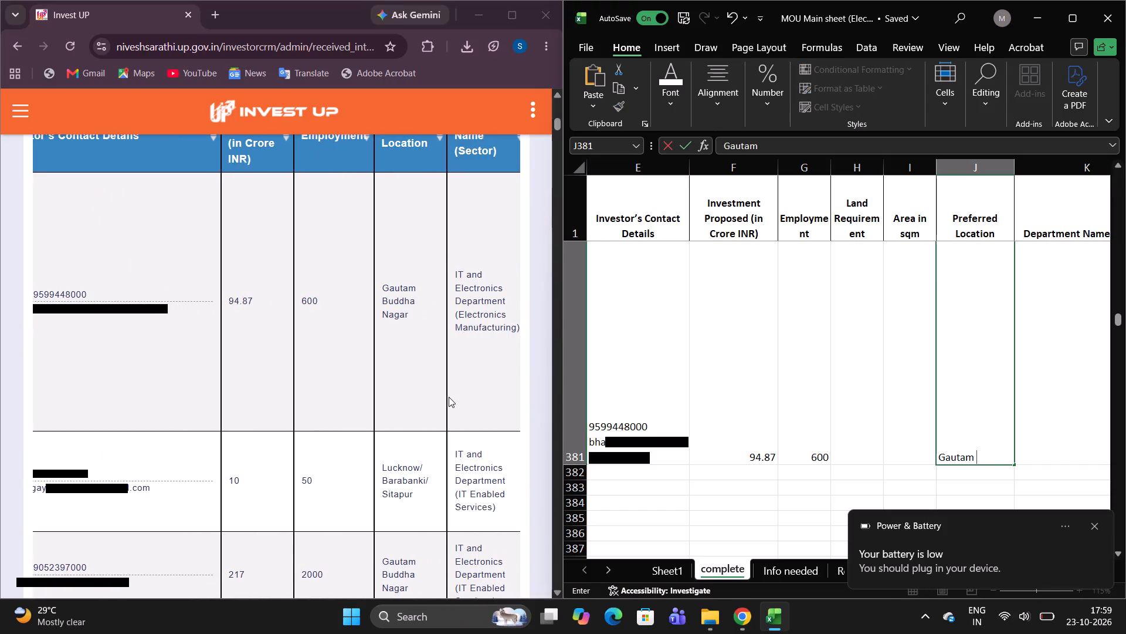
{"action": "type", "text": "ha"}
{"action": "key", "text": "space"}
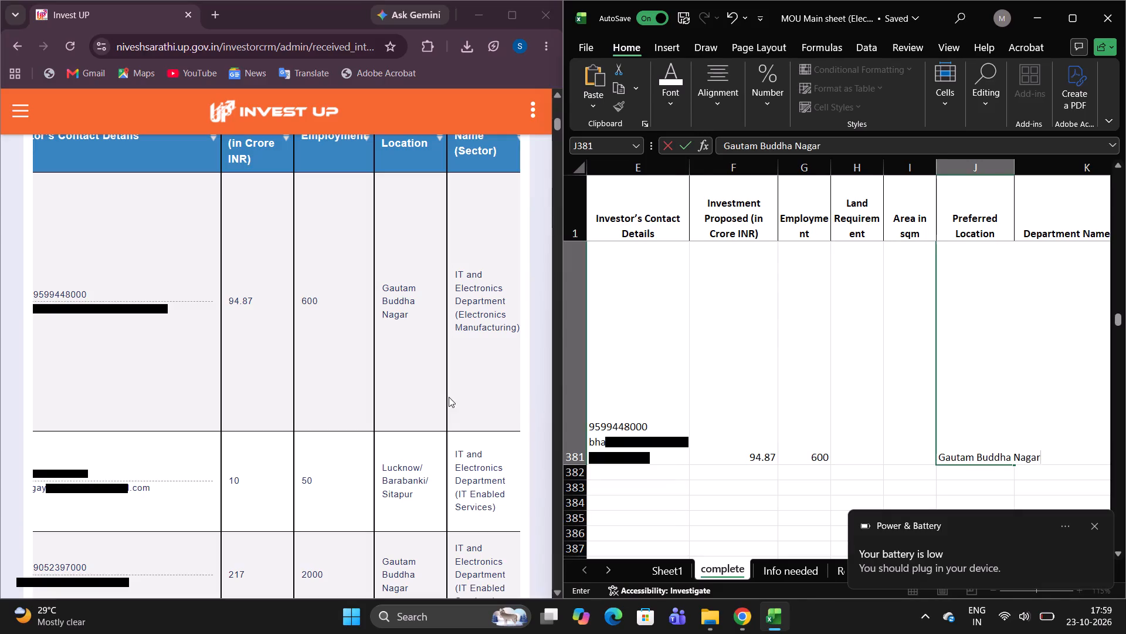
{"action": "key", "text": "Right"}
Fill row 381's Department Name (Sector) with "IT and Electronics Department(Electronics Manufacturing)".
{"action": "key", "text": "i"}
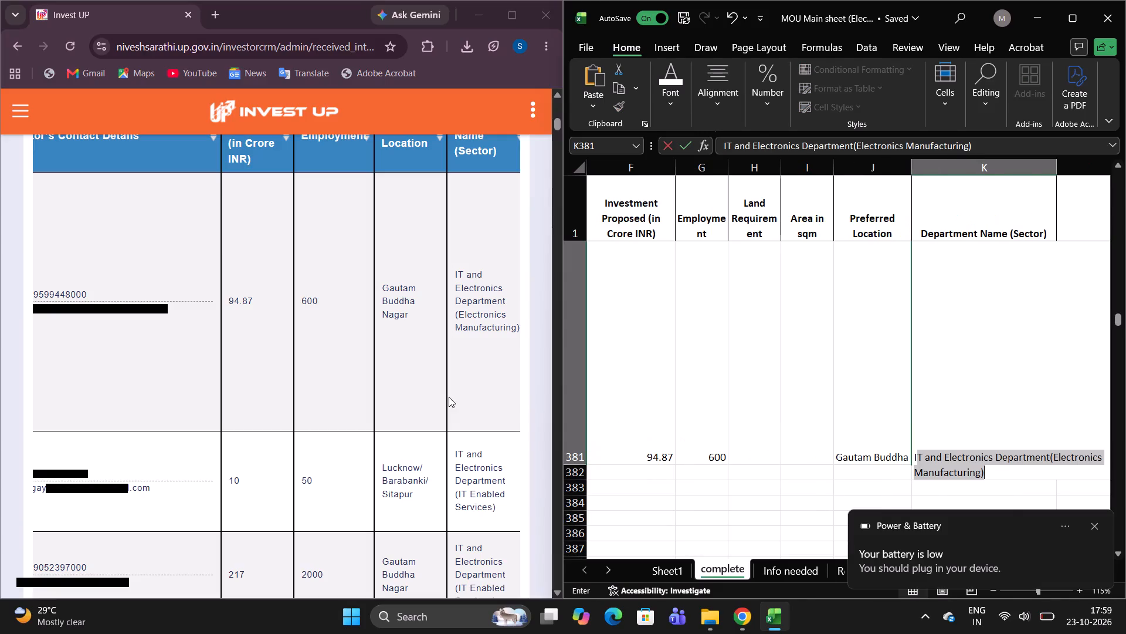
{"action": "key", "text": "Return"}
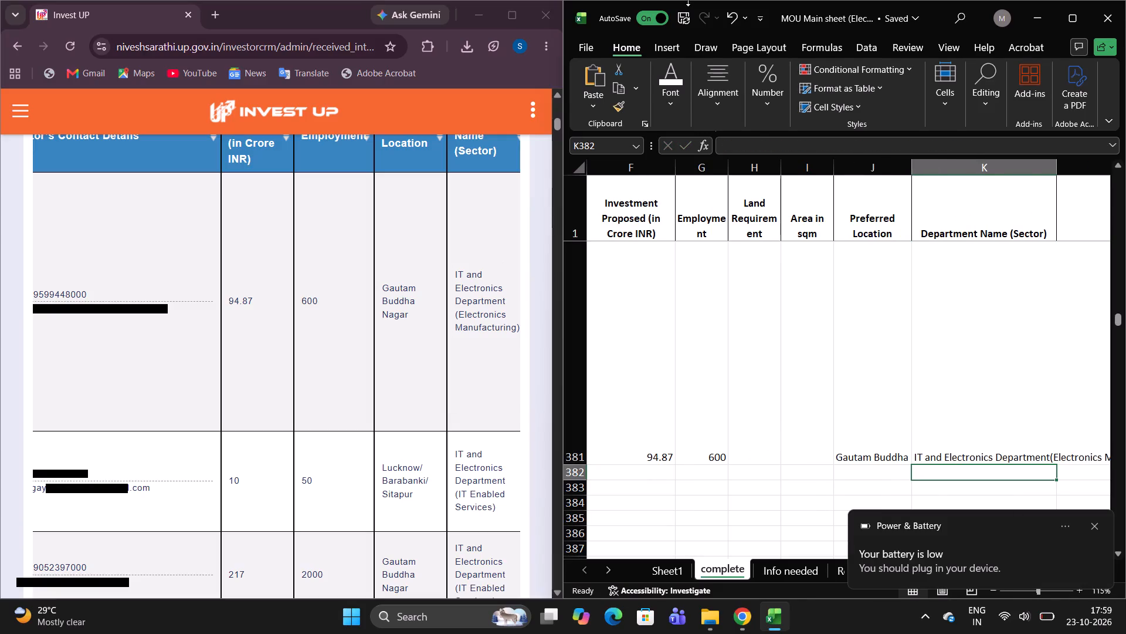
Maximize the workbook window and wrap the text in row 381's Department Name and Preferred Location cells.
{"action": "left_click", "coordinate": [1069, 11]}
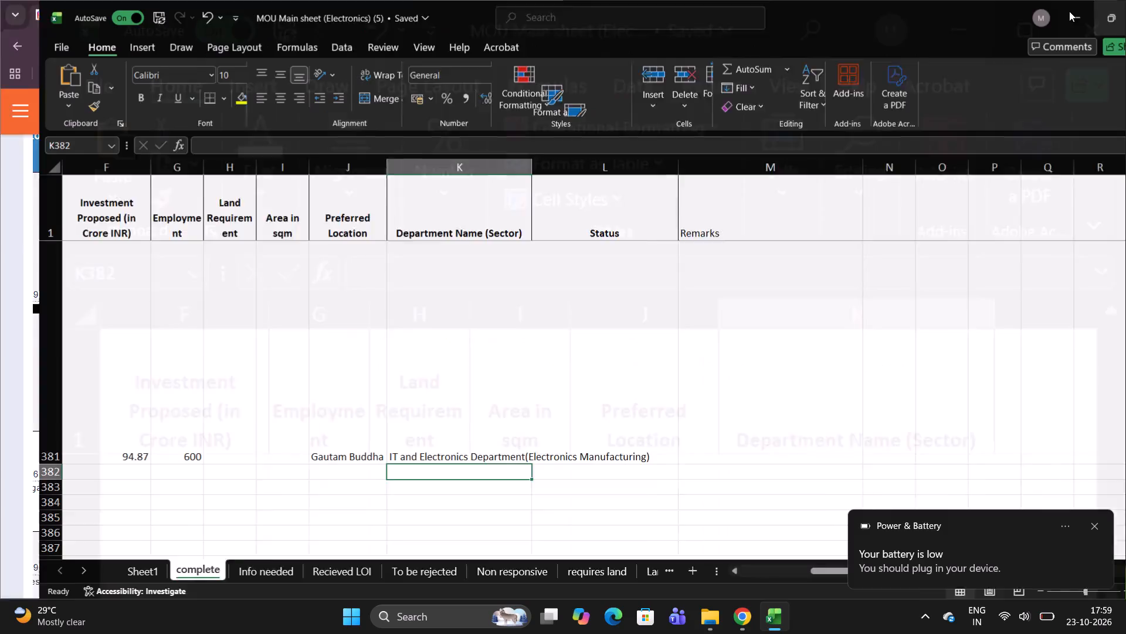
{"action": "left_click", "coordinate": [401, 423]}
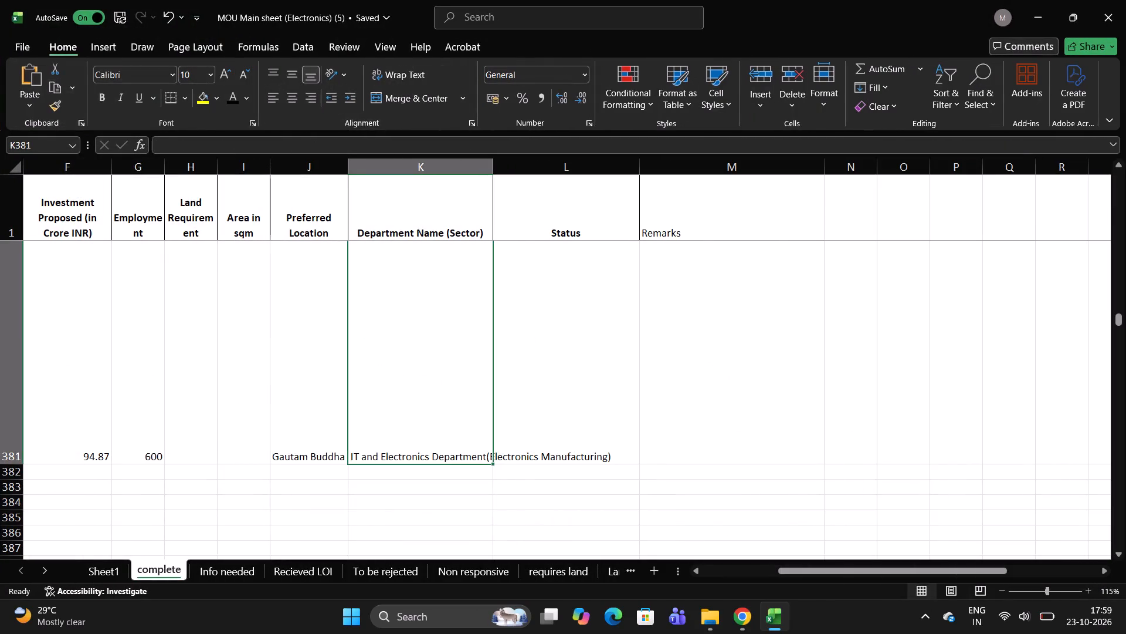
{"action": "left_click", "coordinate": [404, 80]}
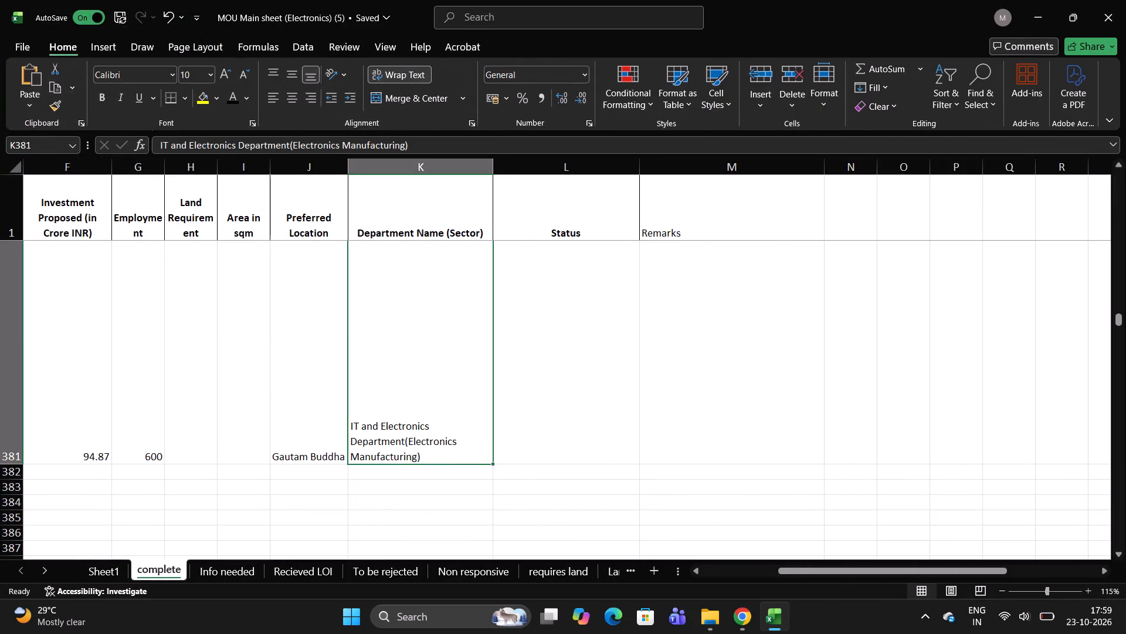
{"action": "left_click", "coordinate": [299, 336]}
{"action": "left_click", "coordinate": [408, 72]}
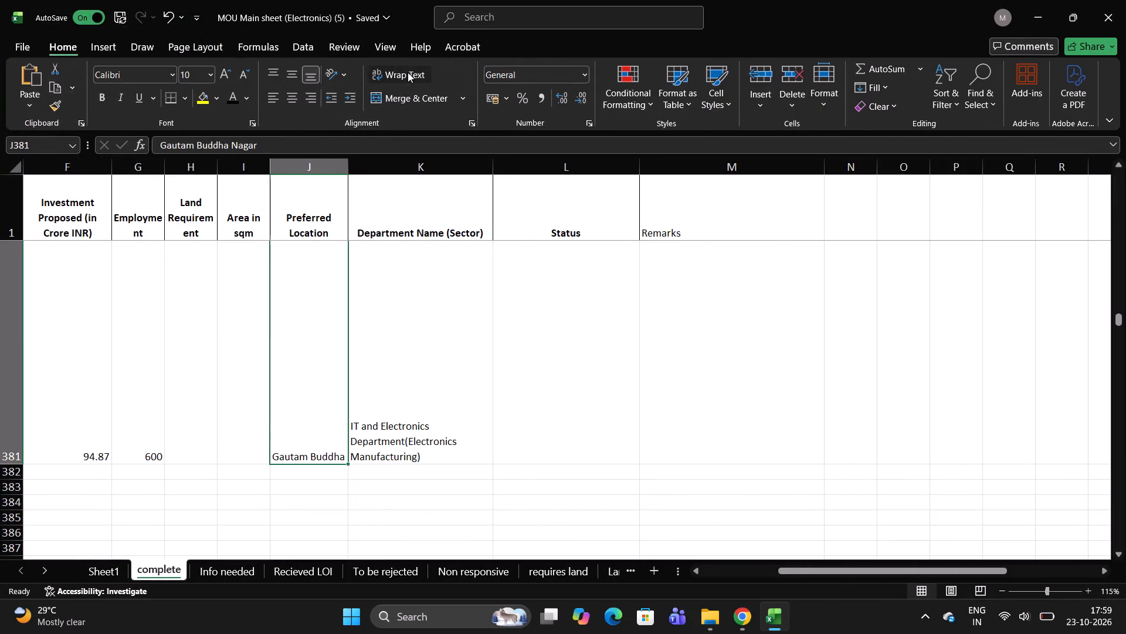
Wrap the text in row 380's Preferred Location and Department Name (Sector) cells.
{"action": "scroll", "coordinate": [407, 319], "scroll_direction": "up", "scroll_amount": 3}
{"action": "scroll", "coordinate": [407, 319], "scroll_direction": "down", "scroll_amount": 1}
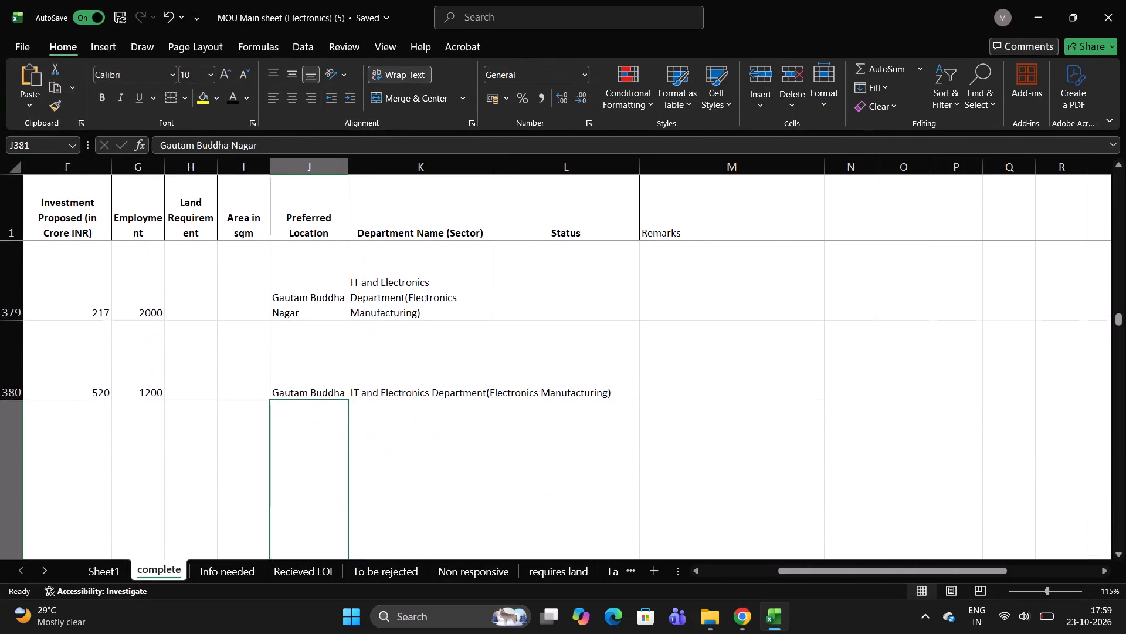
{"action": "left_click", "coordinate": [309, 386]}
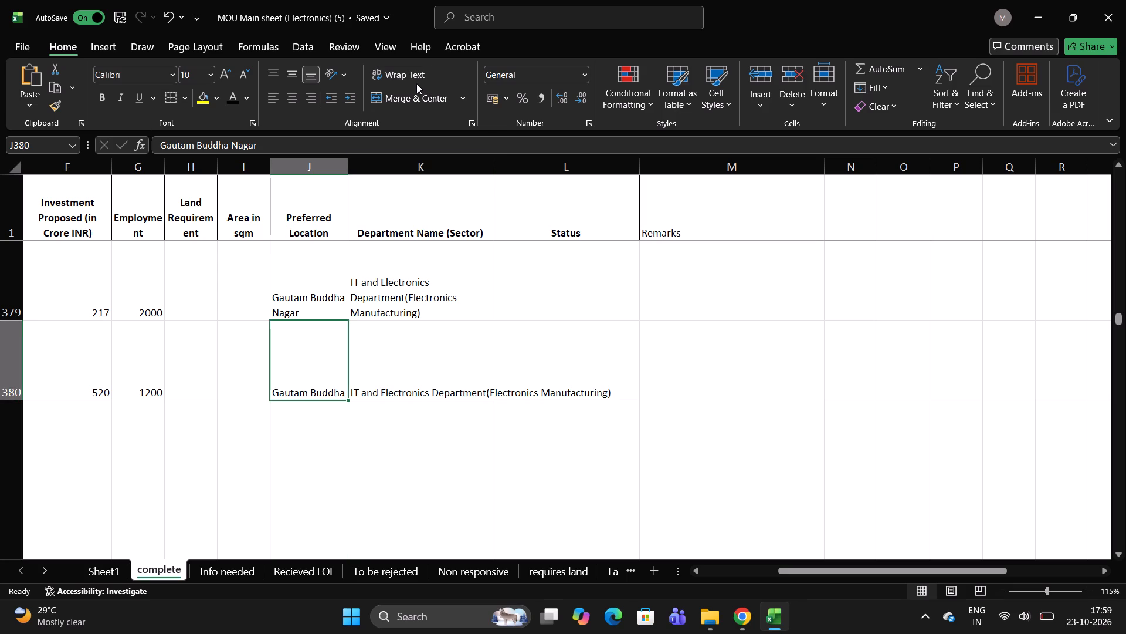
{"action": "left_click", "coordinate": [413, 82]}
{"action": "left_click", "coordinate": [394, 362]}
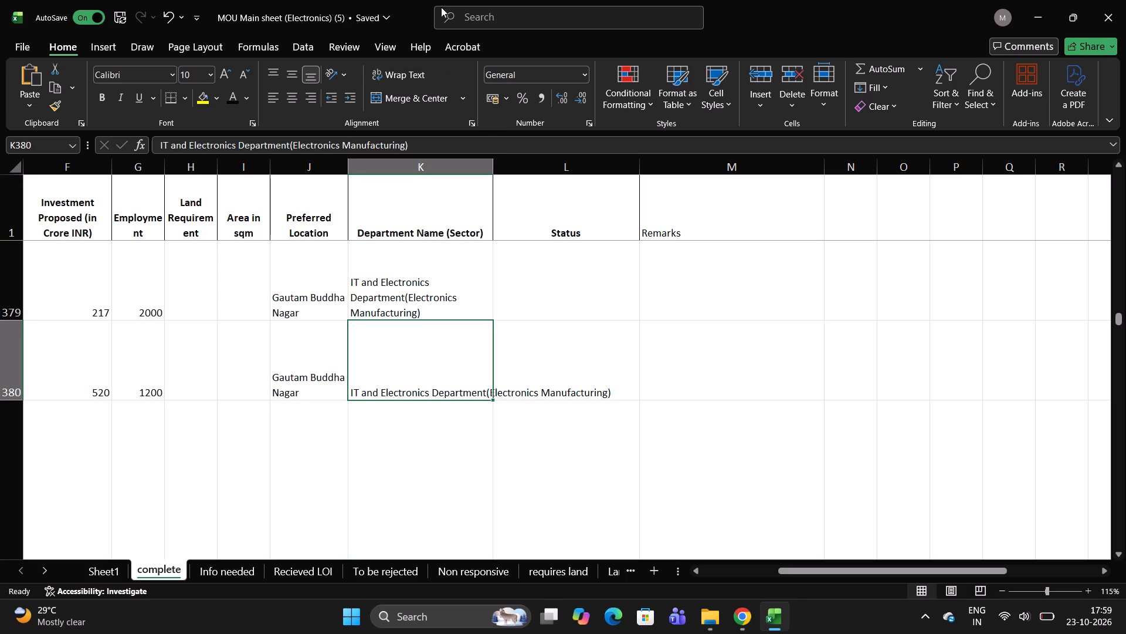
{"action": "left_click", "coordinate": [406, 76]}
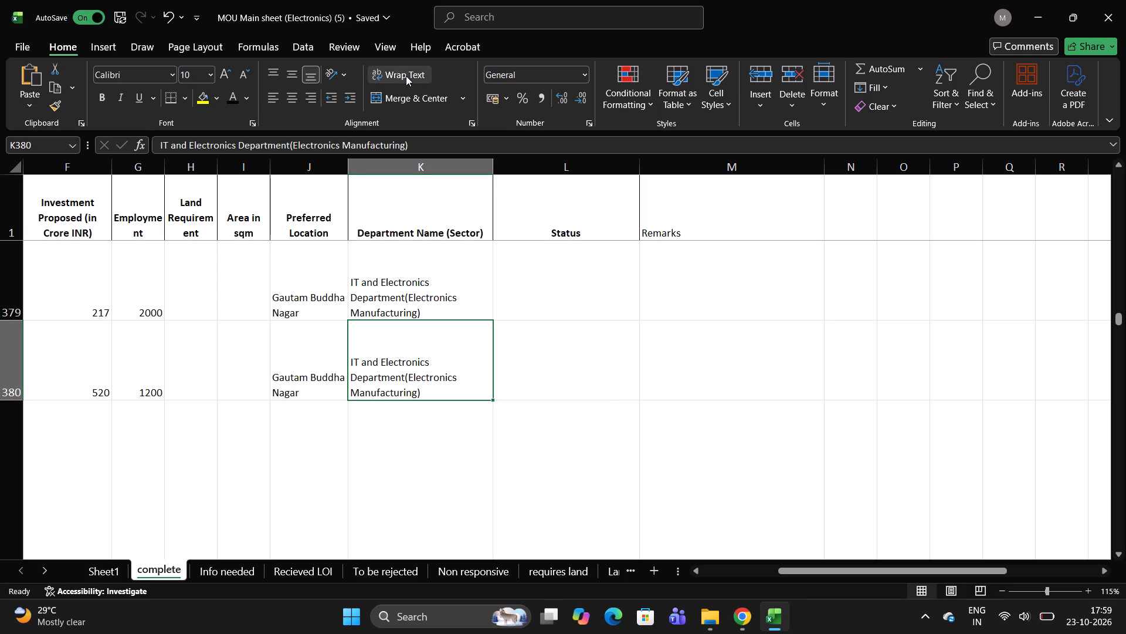
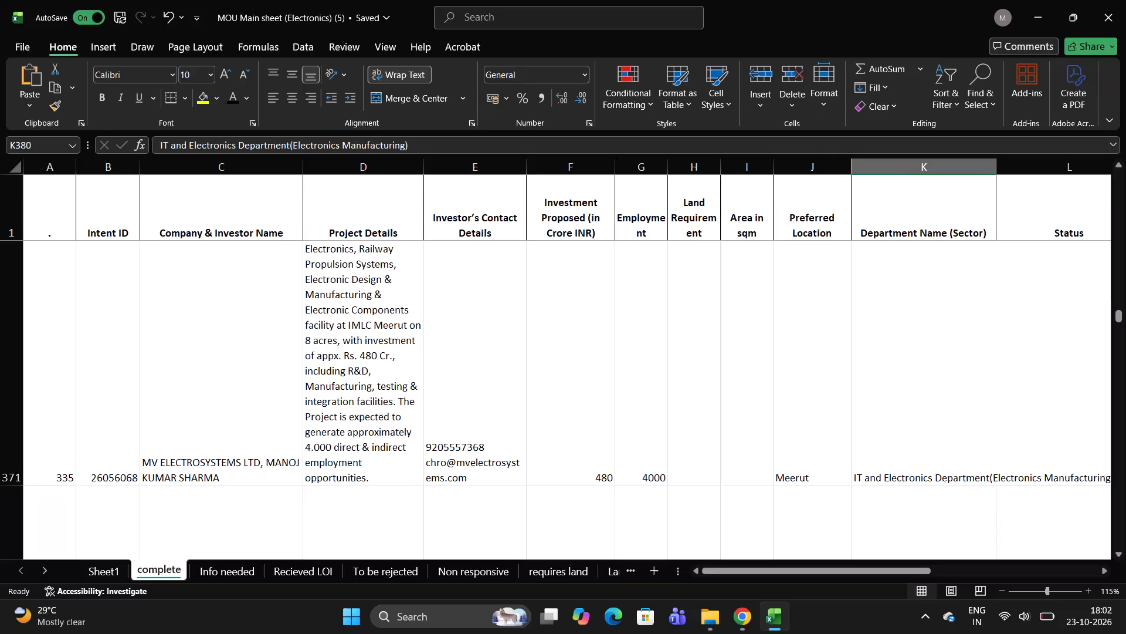
Close the MOU Main sheet (Electronics) (5) workbook and the Invest UP browser window.
{"action": "key", "text": "alt+F4"}
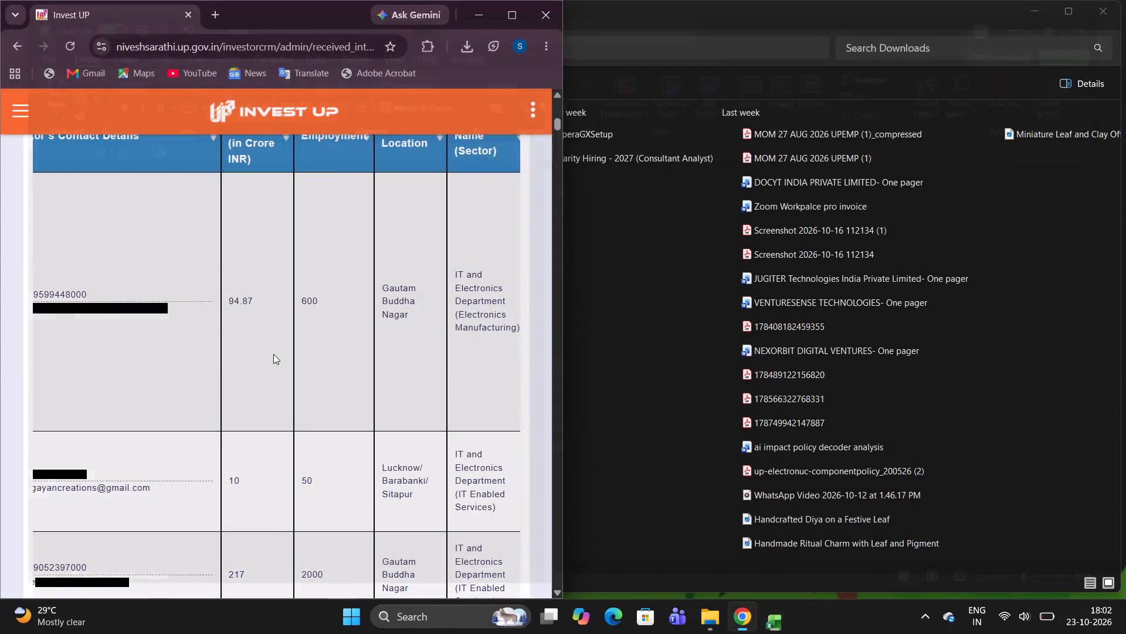
{"action": "key", "text": "alt+F4"}
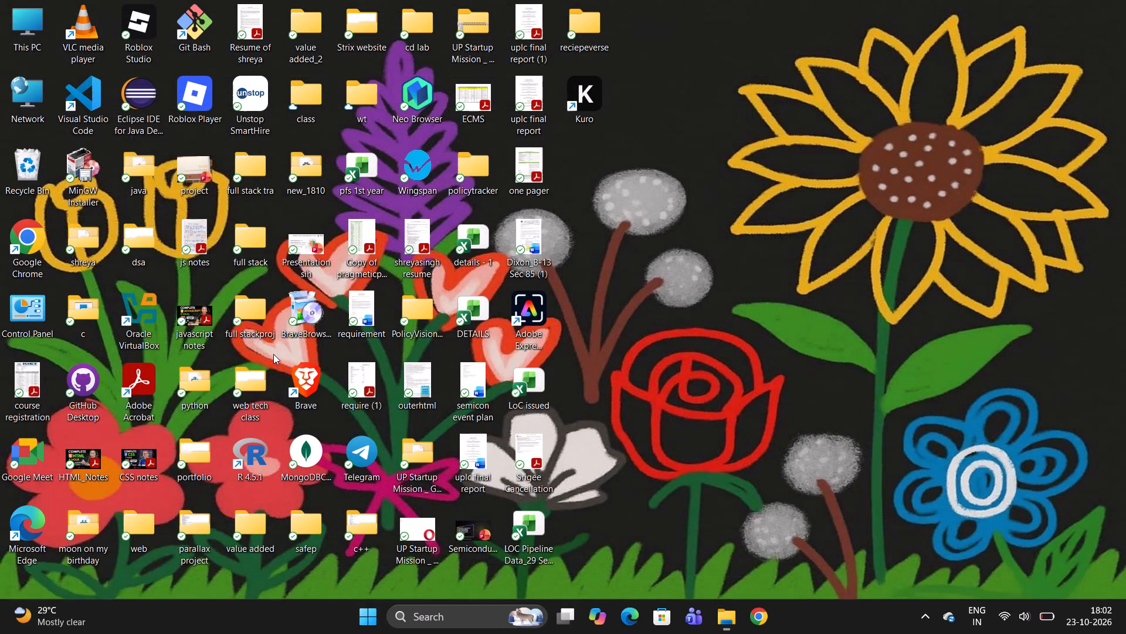
Switch to File Explorer and reopen the recent workbook MOU Main sheet (Electronics) (5) from Downloads.
{"action": "left_click", "coordinate": [732, 625]}
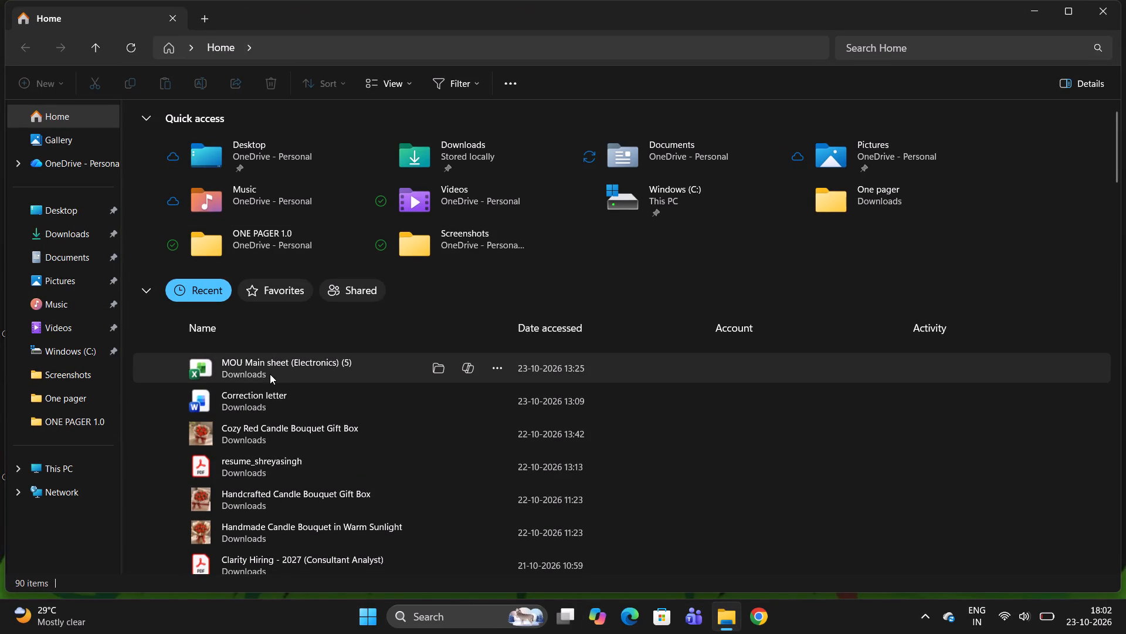
{"action": "double_click", "coordinate": [270, 374]}
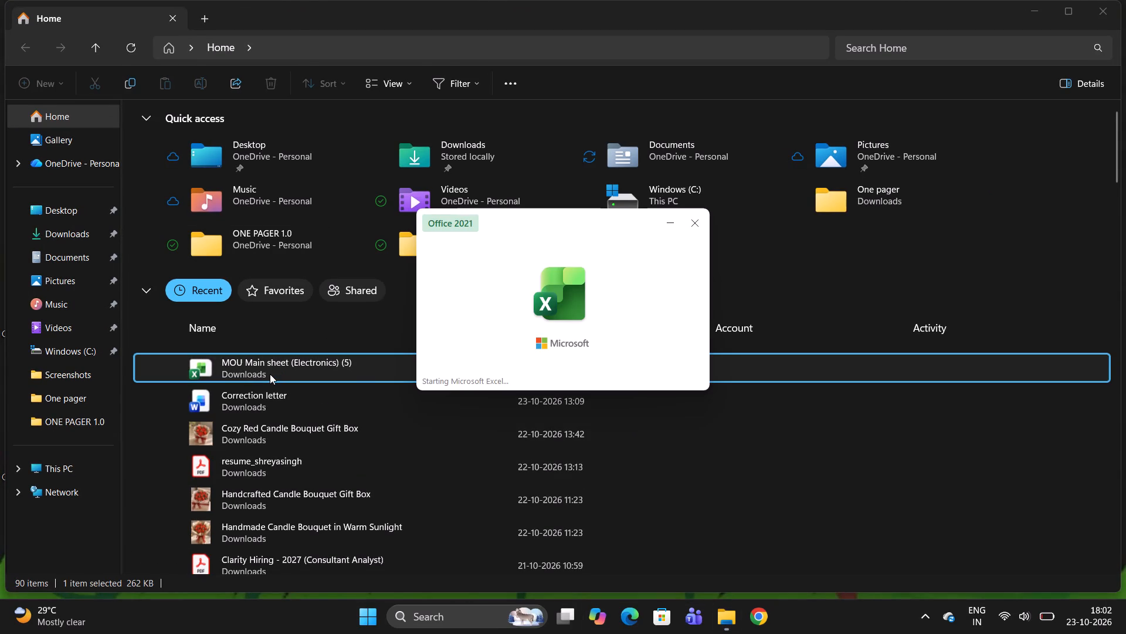
Examine the complete sheet from row 354 down to about row 400 for the recently added intent entries.
{"action": "scroll", "coordinate": [344, 421], "scroll_direction": "up", "scroll_amount": 2}
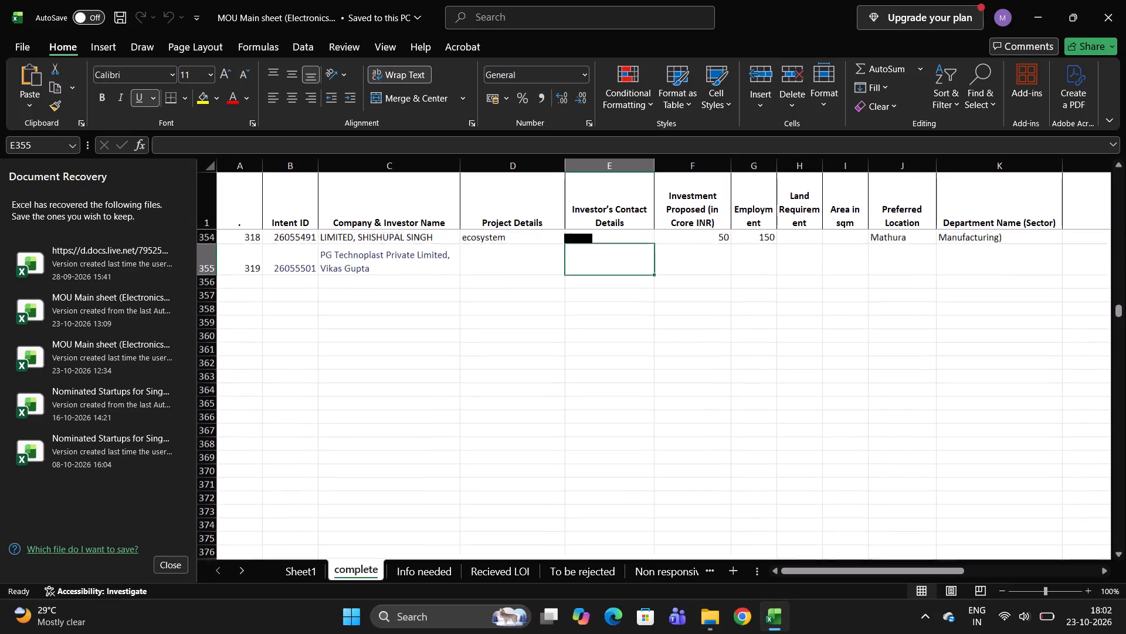
{"action": "scroll", "coordinate": [344, 421], "scroll_direction": "up", "scroll_amount": 1}
{"action": "scroll", "coordinate": [344, 421], "scroll_direction": "down", "scroll_amount": 1}
{"action": "scroll", "coordinate": [344, 421], "scroll_direction": "up", "scroll_amount": 2}
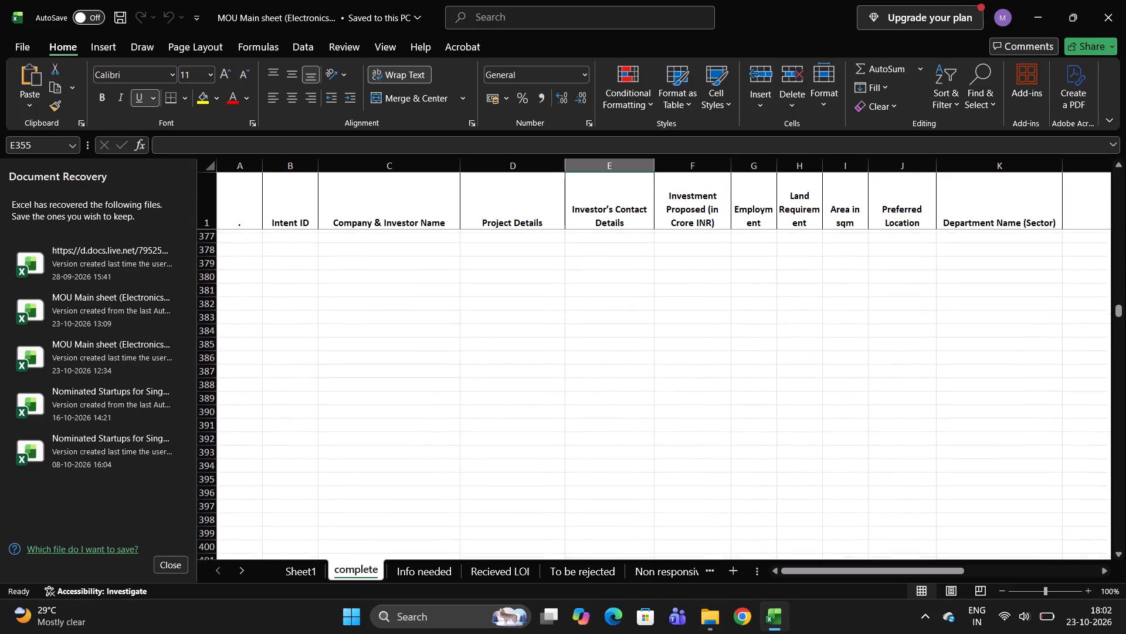
{"action": "scroll", "coordinate": [344, 421], "scroll_direction": "up", "scroll_amount": 2}
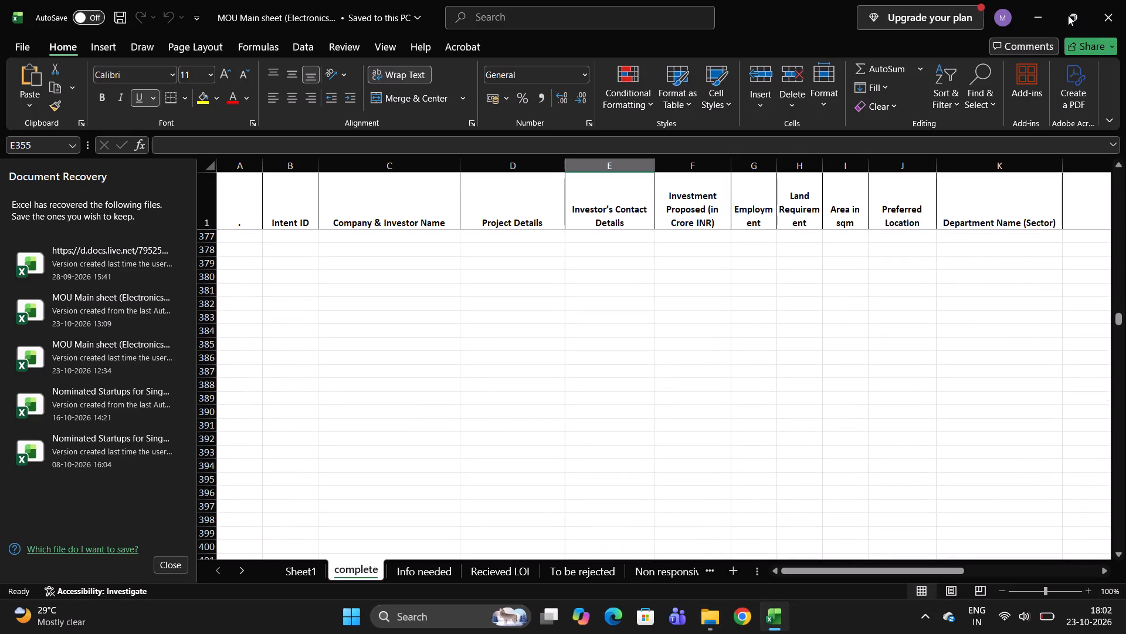
{"action": "left_click", "coordinate": [1068, 15]}
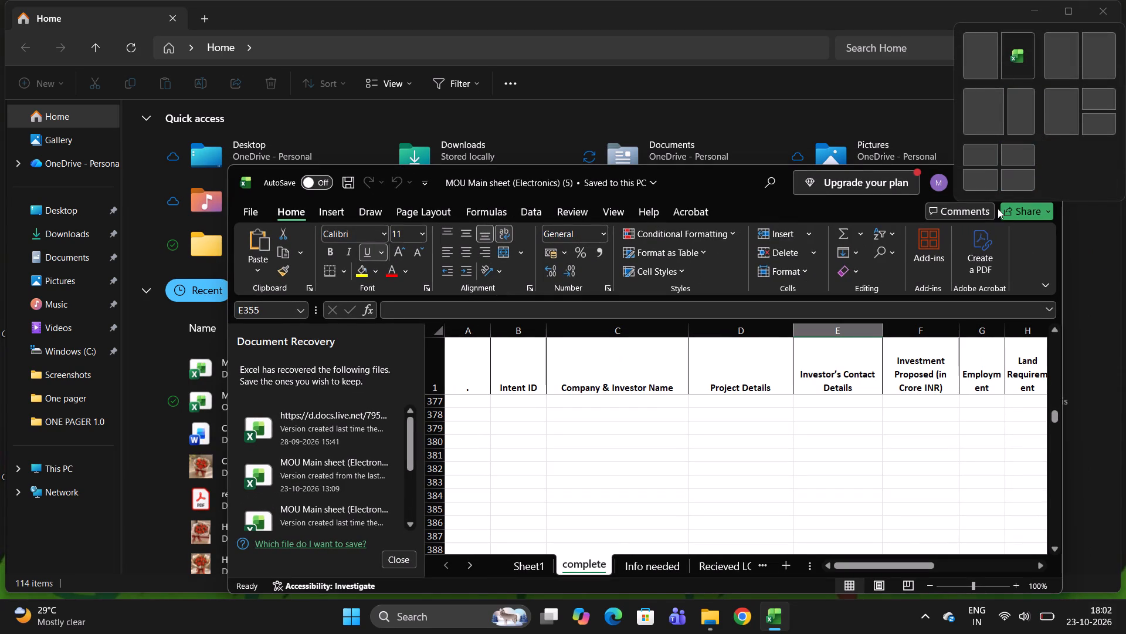
{"action": "left_click", "coordinate": [1003, 180]}
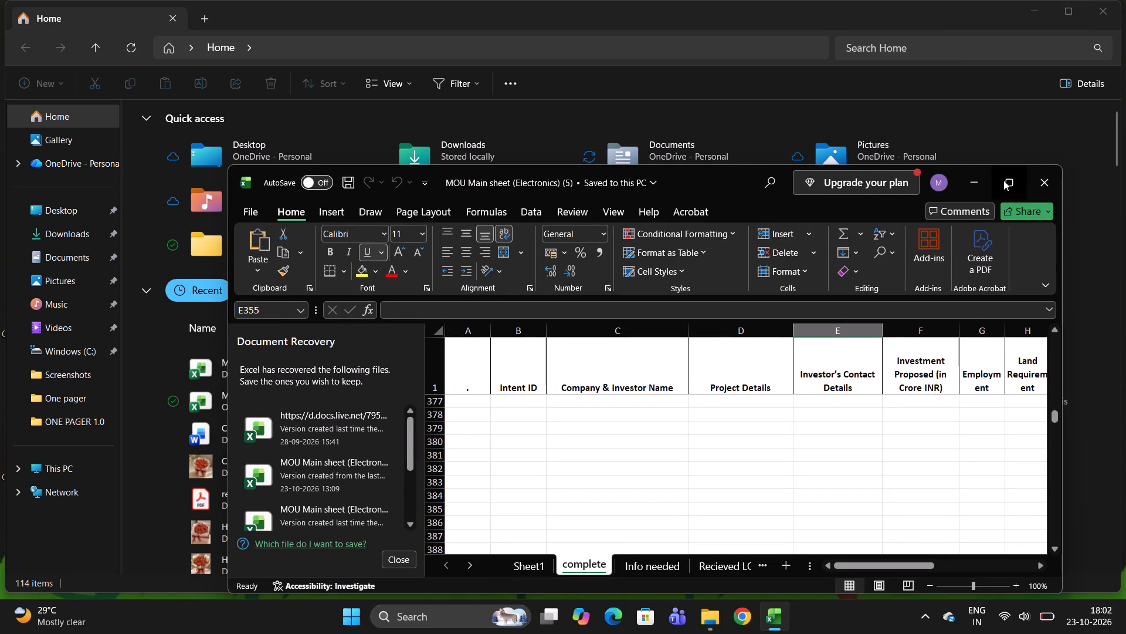
{"action": "scroll", "coordinate": [428, 339], "scroll_direction": "up", "scroll_amount": 2}
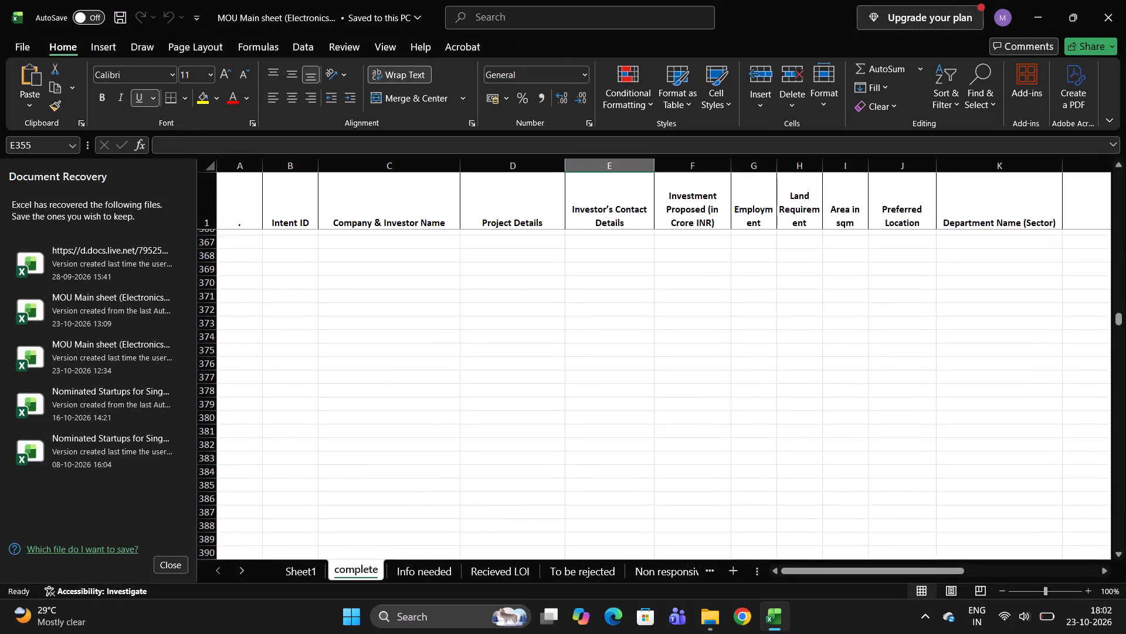
{"action": "scroll", "coordinate": [428, 339], "scroll_direction": "up", "scroll_amount": 3}
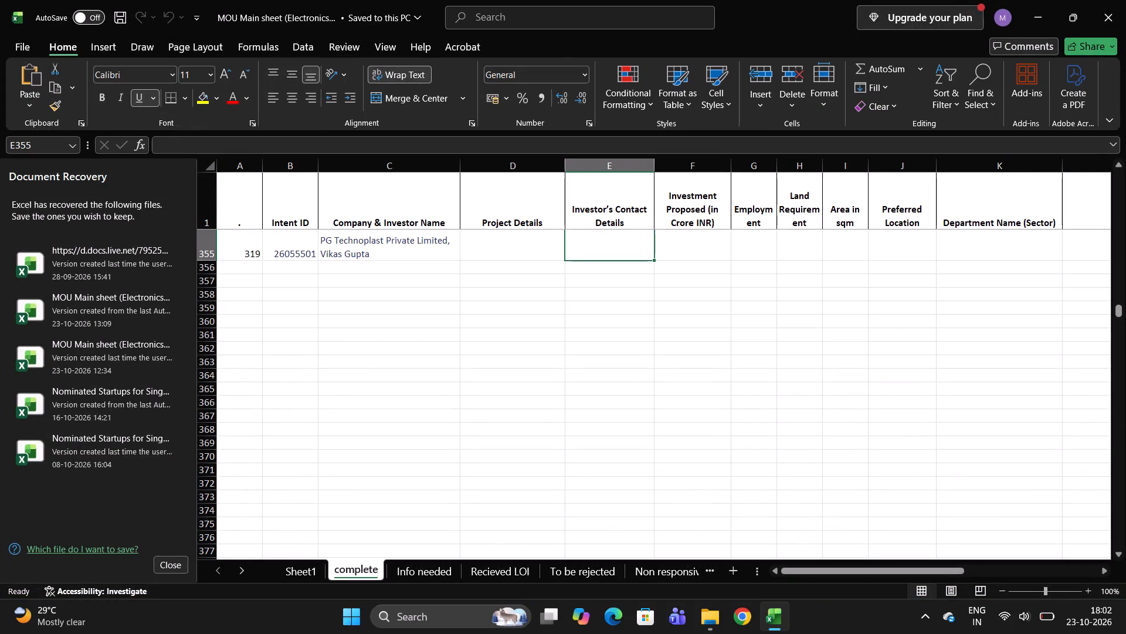
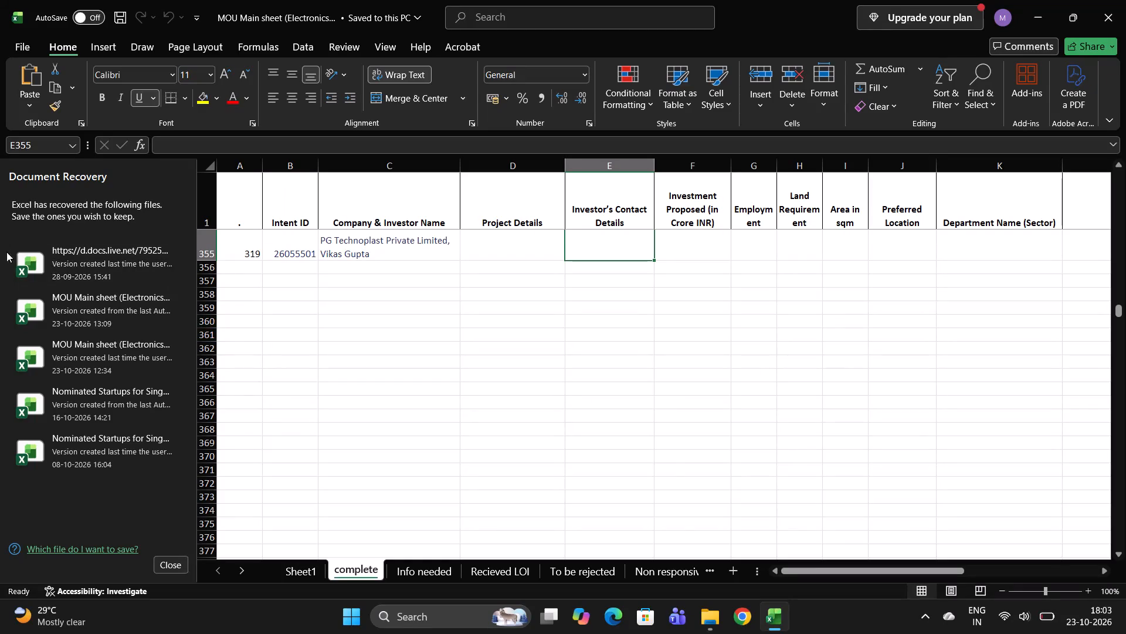
{"action": "left_click", "coordinate": [118, 269]}
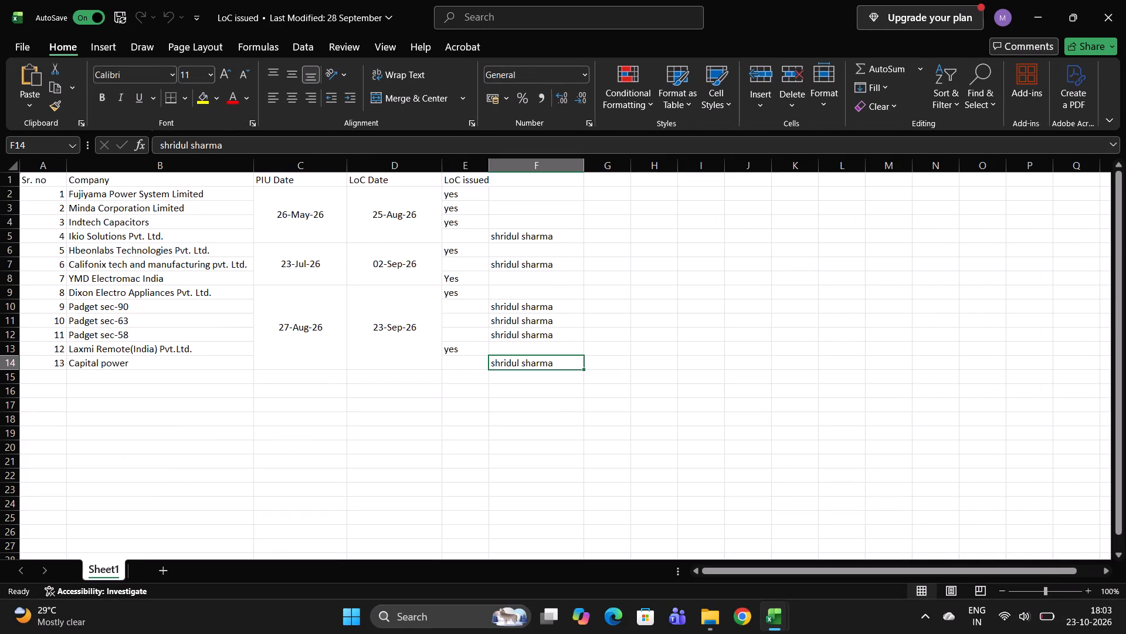
{"action": "left_click", "coordinate": [17, 55]}
{"action": "left_click", "coordinate": [13, 53]}
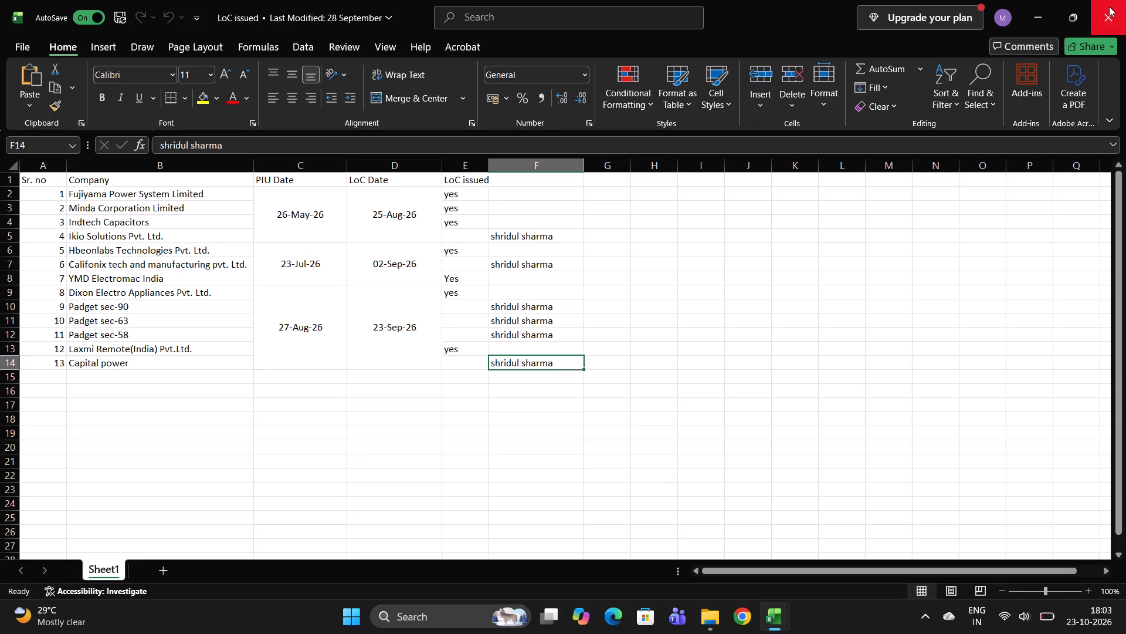
{"action": "left_click", "coordinate": [1109, 6]}
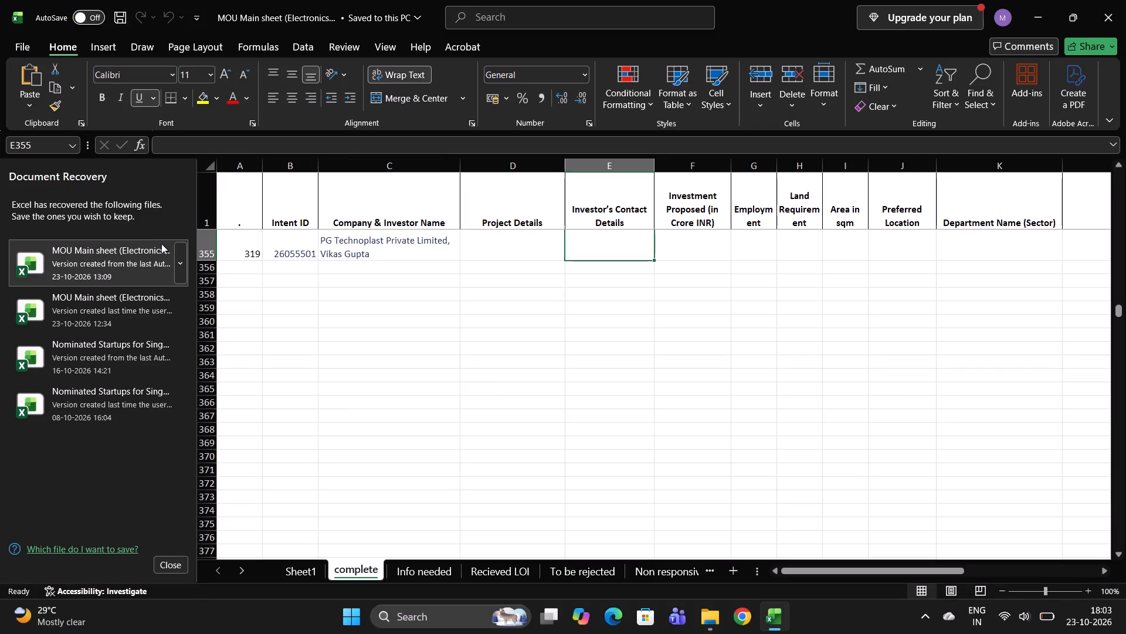
Close the MOU Main sheet (Electronics) workbook, choosing to keep the unopened recovered files available for the next start.
{"action": "scroll", "coordinate": [378, 343], "scroll_direction": "down", "scroll_amount": 7}
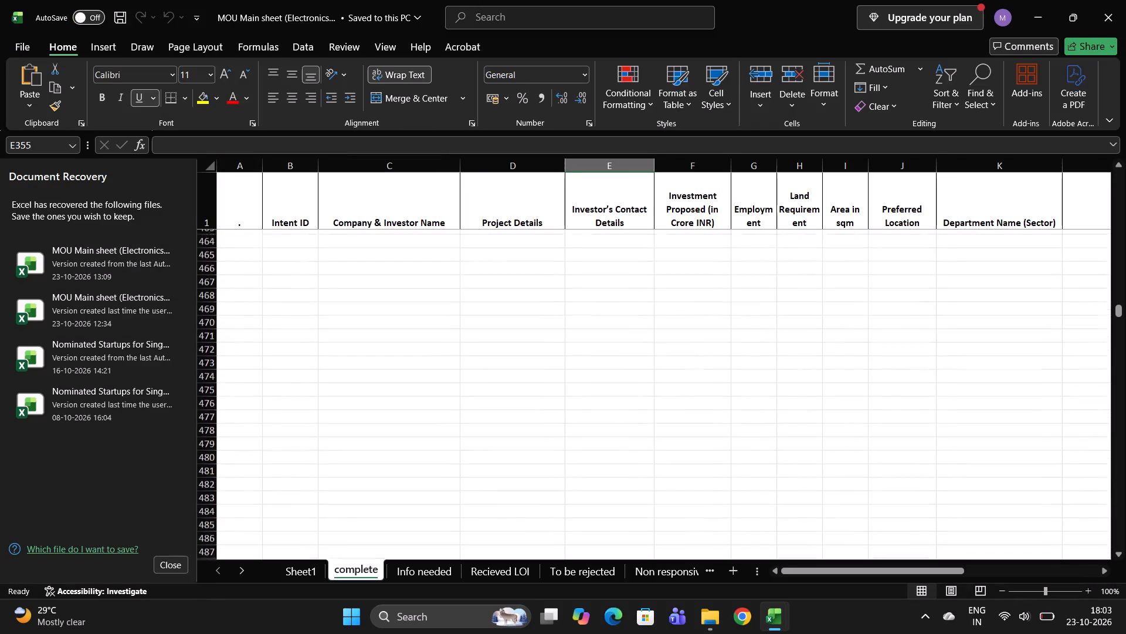
{"action": "scroll", "coordinate": [378, 343], "scroll_direction": "up", "scroll_amount": 11}
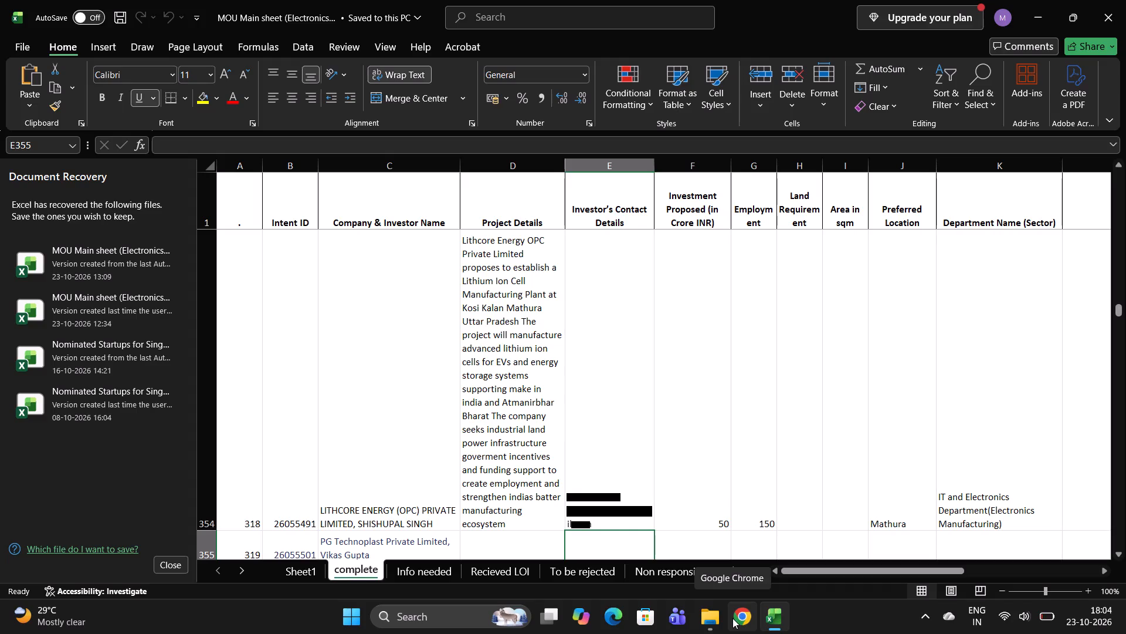
{"action": "left_click", "coordinate": [1104, 9]}
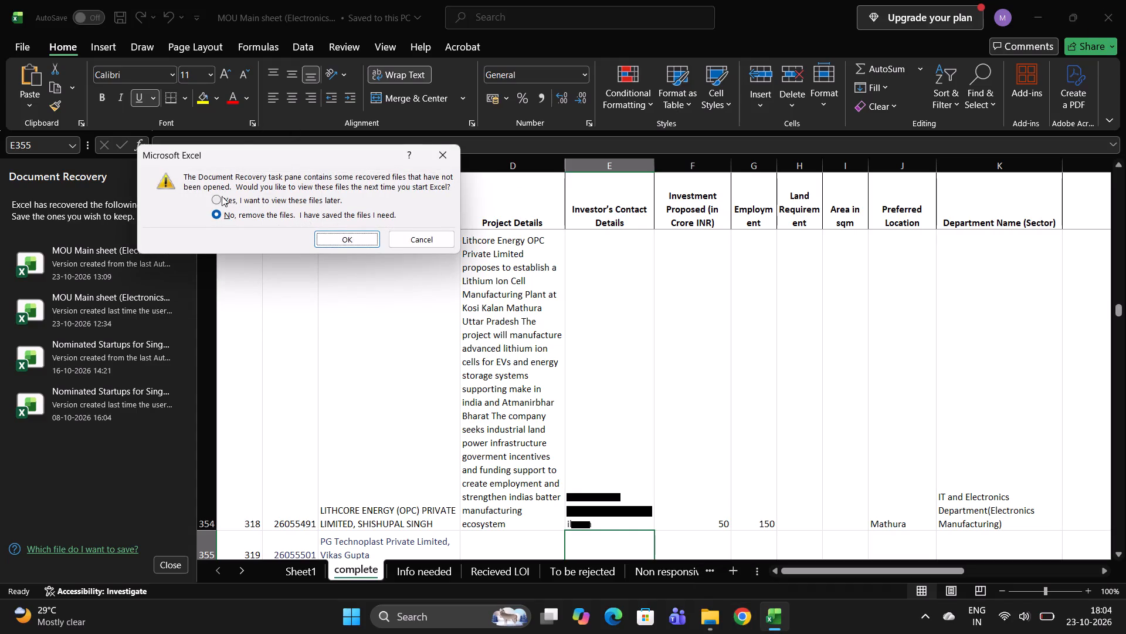
{"action": "left_click", "coordinate": [211, 197]}
{"action": "left_click", "coordinate": [216, 200]}
{"action": "left_click", "coordinate": [363, 231]}
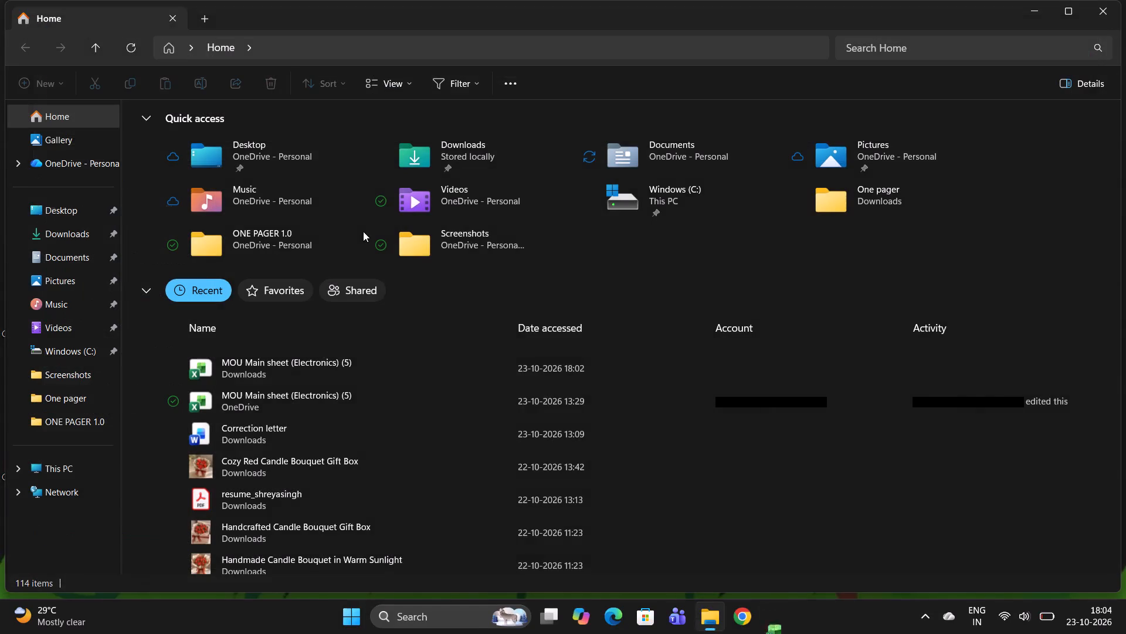
Close the File Explorer window and shut down the computer.
{"action": "left_click", "coordinate": [1102, 5]}
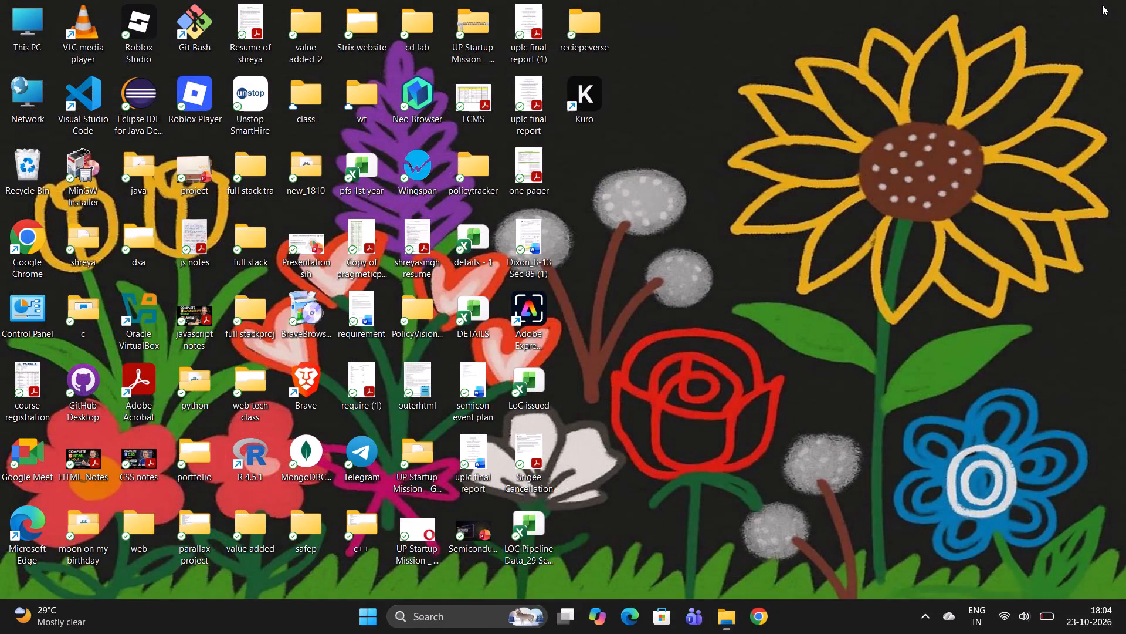
{"action": "key", "text": "alt+F4"}
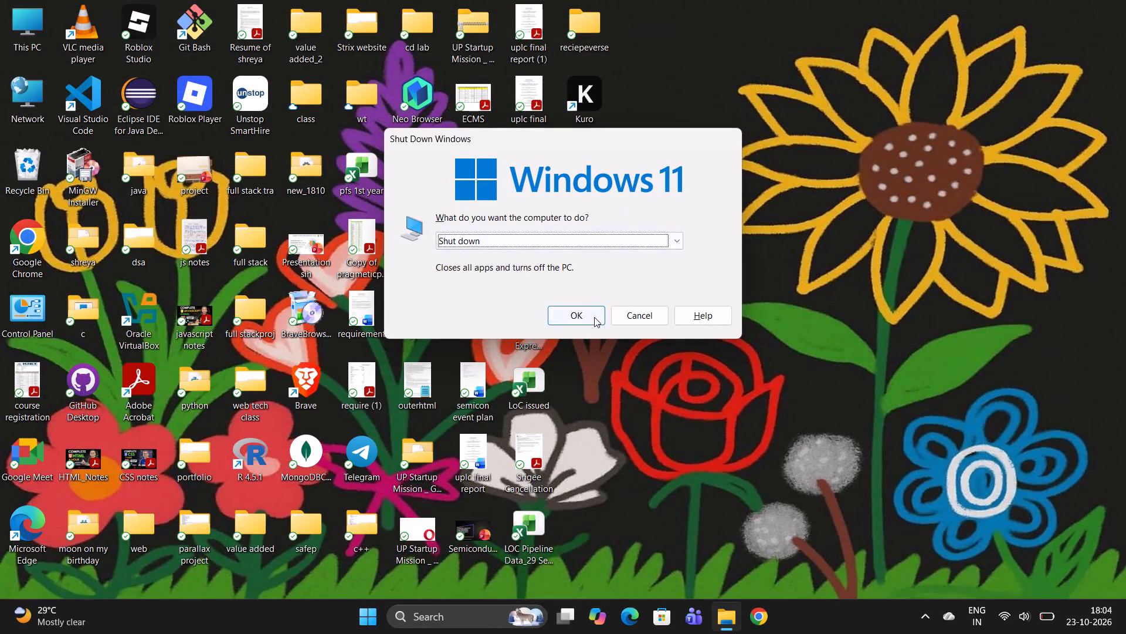
{"action": "left_click", "coordinate": [586, 319]}
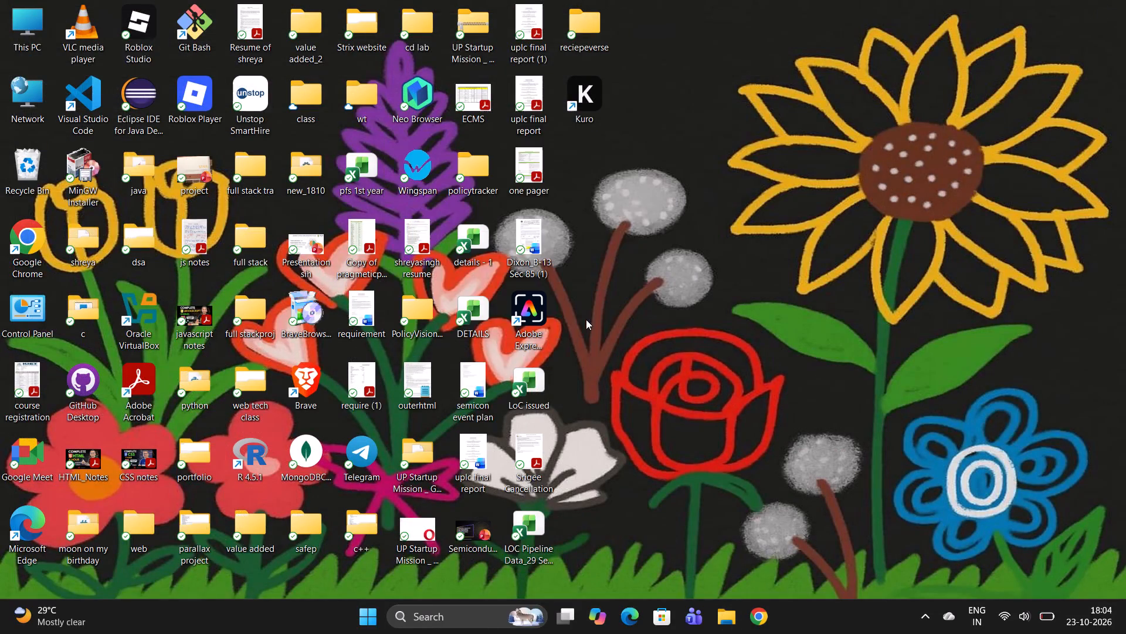